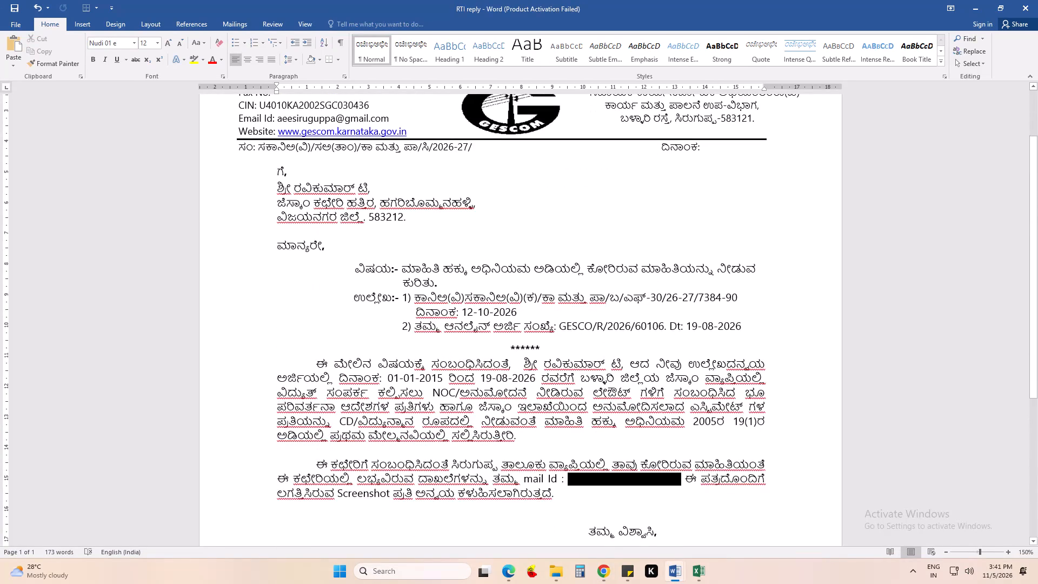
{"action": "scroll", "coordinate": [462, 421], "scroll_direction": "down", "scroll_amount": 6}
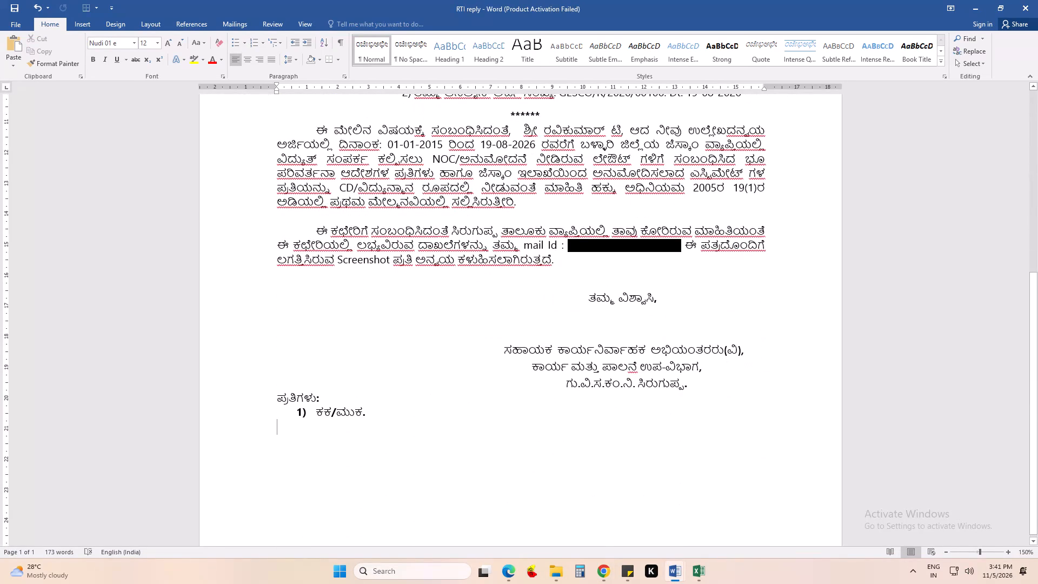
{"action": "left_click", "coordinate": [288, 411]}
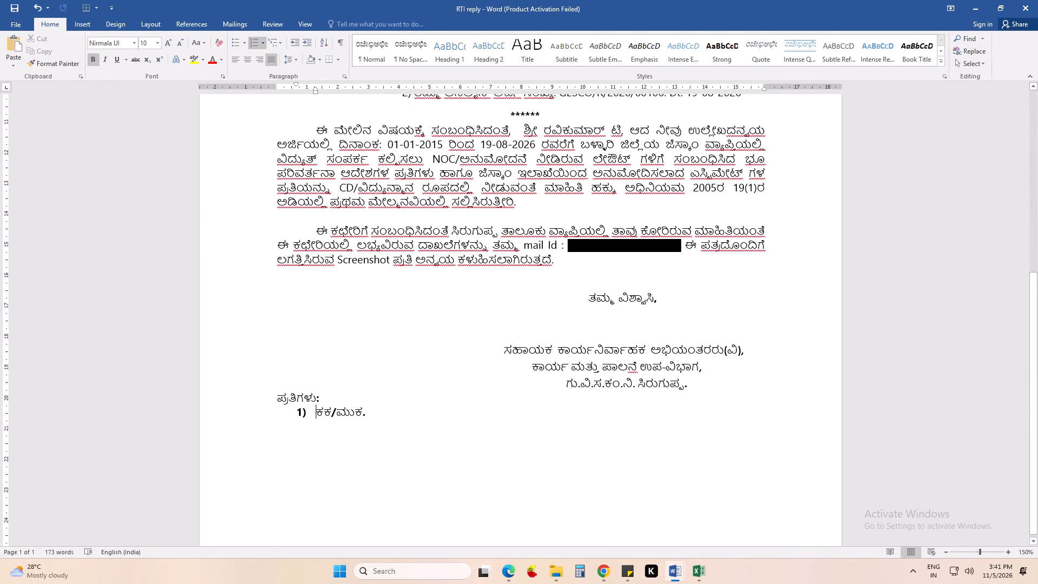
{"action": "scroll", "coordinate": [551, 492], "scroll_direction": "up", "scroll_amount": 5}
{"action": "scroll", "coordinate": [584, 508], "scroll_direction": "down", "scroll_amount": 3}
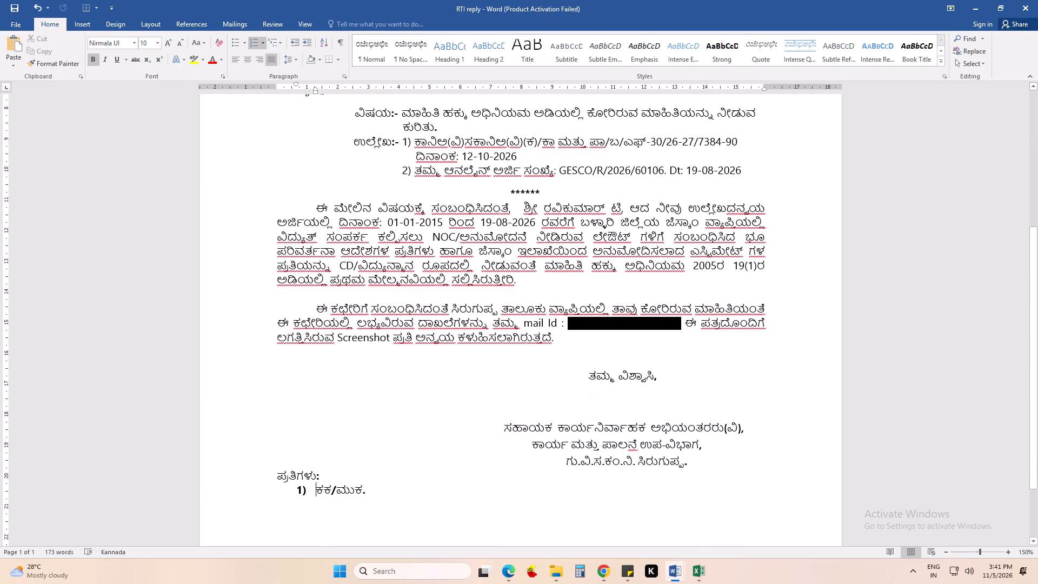
Switch to File Explorer, bringing up the Data entry operator folder window.
{"action": "left_click", "coordinate": [557, 577]}
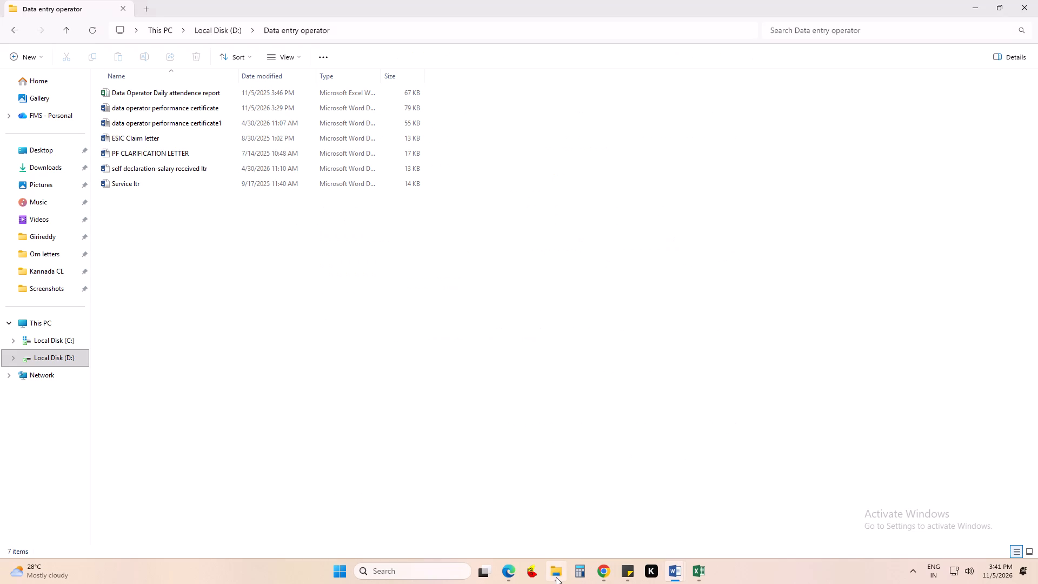
Search the Girireddy folder for "copi" and open the copies (ಪ್ರತಿಗಳು) Word document.
{"action": "left_click", "coordinate": [48, 156]}
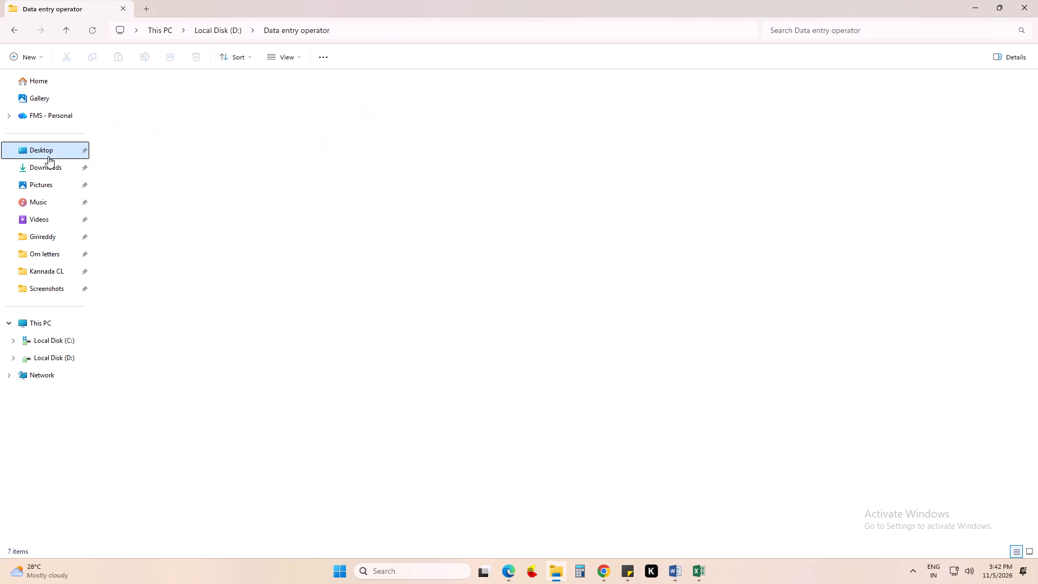
{"action": "left_click", "coordinate": [40, 229]}
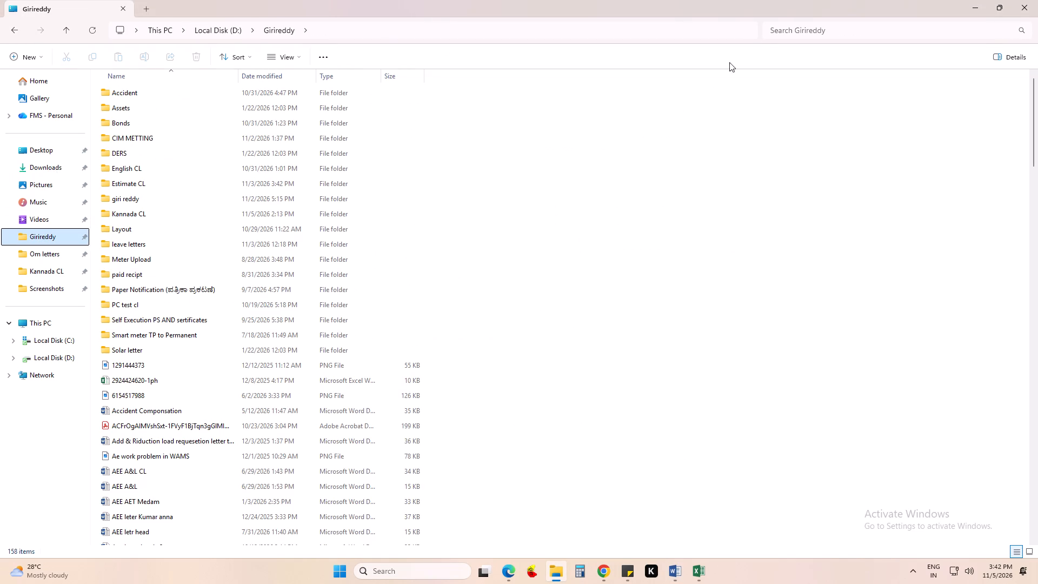
{"action": "left_click", "coordinate": [780, 30]}
{"action": "type", "text": "coies"}
{"action": "key", "text": "BackSpace"}
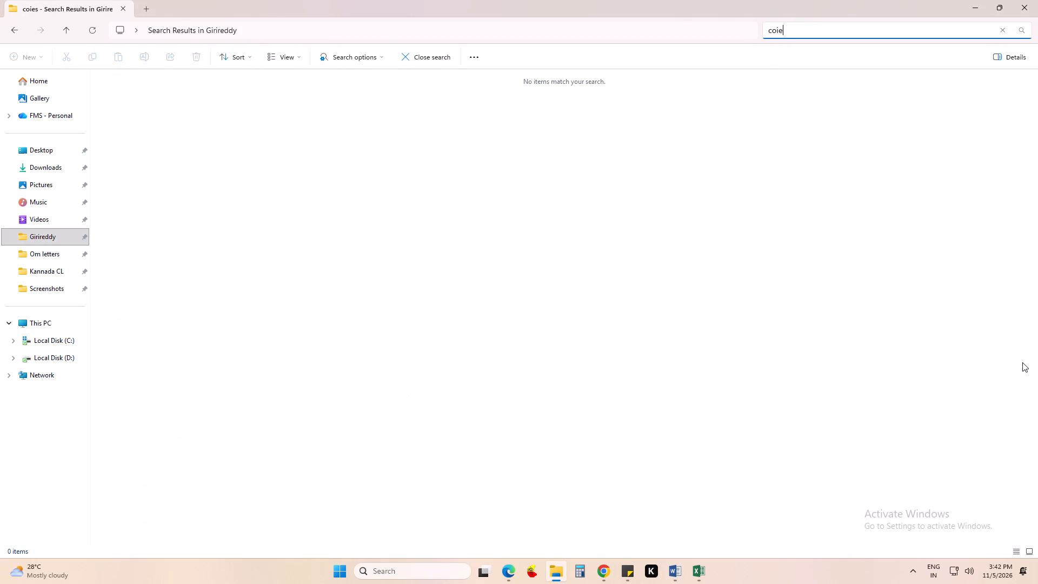
{"action": "key", "text": "BackSpace"}
{"action": "key", "text": "BackSpace"}
{"action": "type", "text": "pi"}
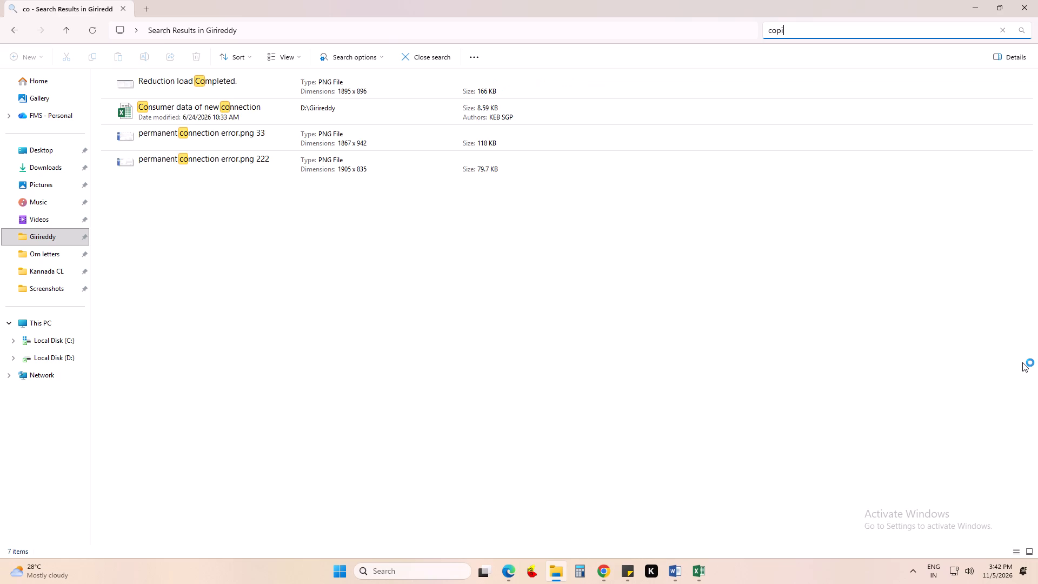
{"action": "double_click", "coordinate": [244, 91]}
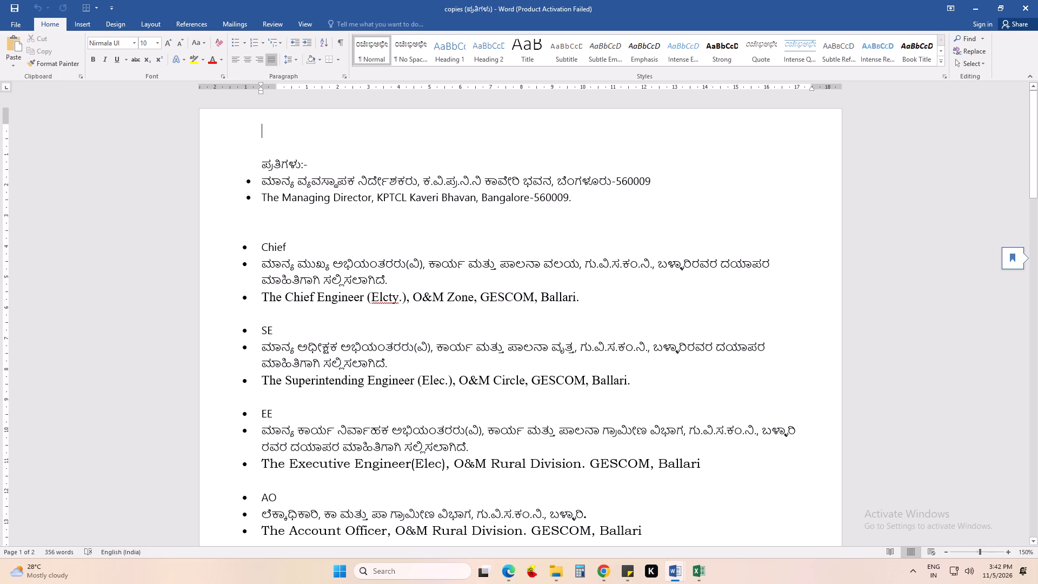
Copy the Kannada SE (Superintending Engineer) line from the copies document into the RTI reply's ಪ್ರತಿಗಳು list, above ಕಕ/ಮುಕ.
{"action": "left_click", "coordinate": [259, 353]}
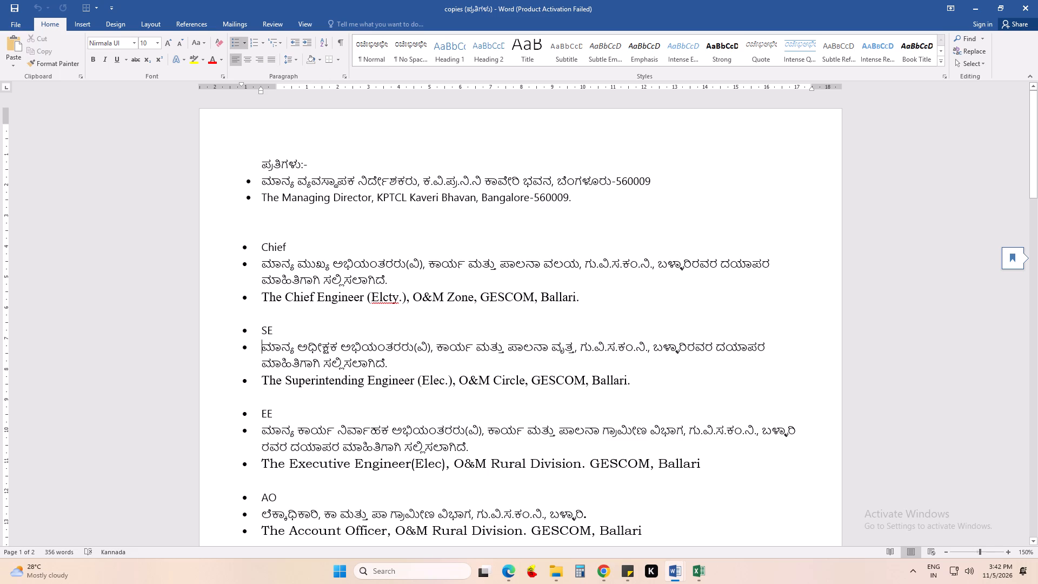
{"action": "key", "text": "shift+Down"}
{"action": "key", "text": "shift+Down"}
{"action": "key", "text": "ctrl+c"}
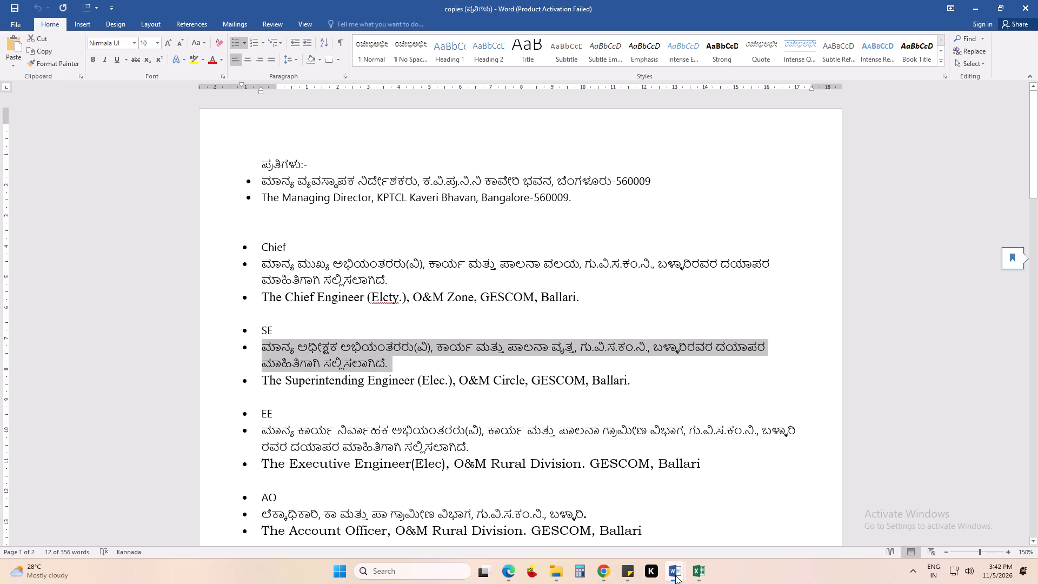
{"action": "left_click", "coordinate": [686, 528]}
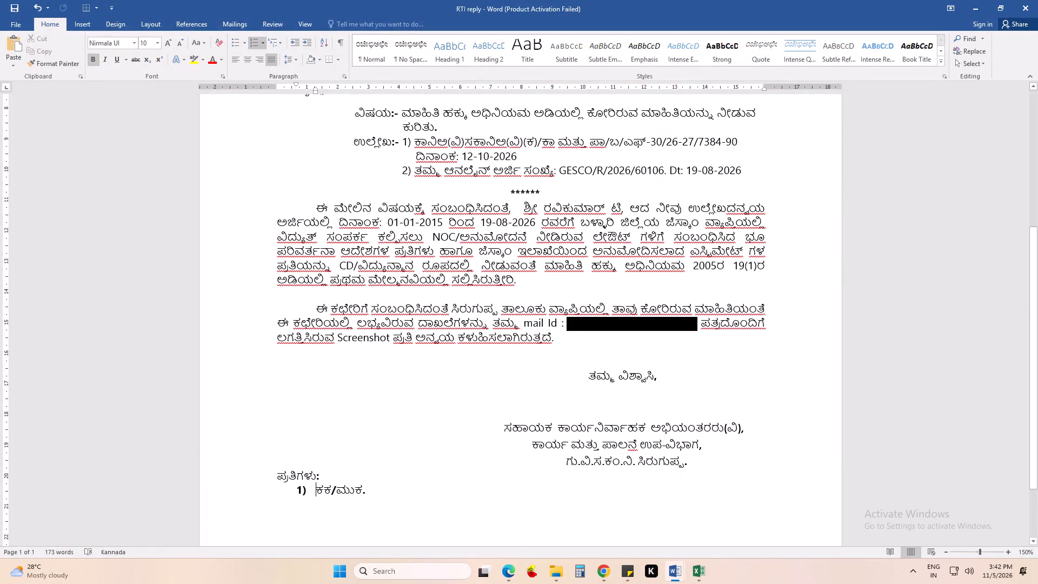
{"action": "key", "text": "ctrl+v"}
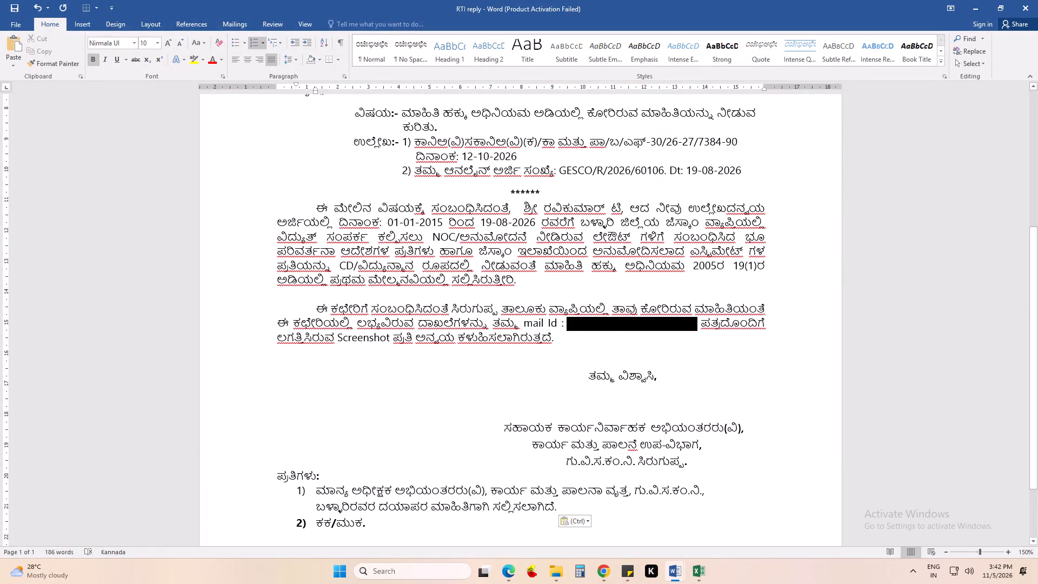
Copy the Kannada EE (Executive Engineer) line from the copies document into RTI reply as the second ಪ್ರತಿಗಳು entry, and save the letter.
{"action": "key", "text": "alt+Tab"}
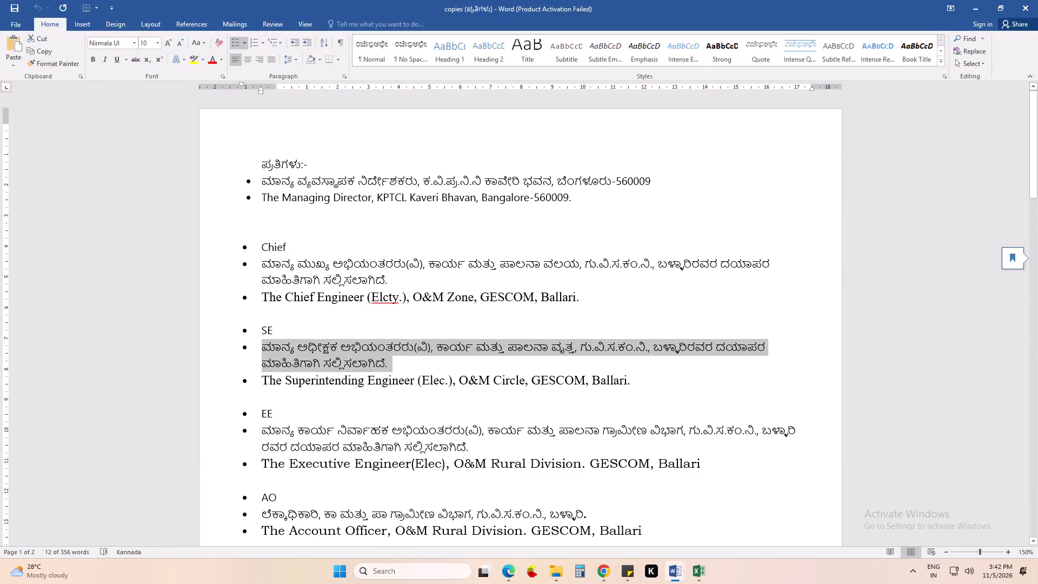
{"action": "double_click", "coordinate": [258, 431]}
{"action": "left_click", "coordinate": [258, 431]}
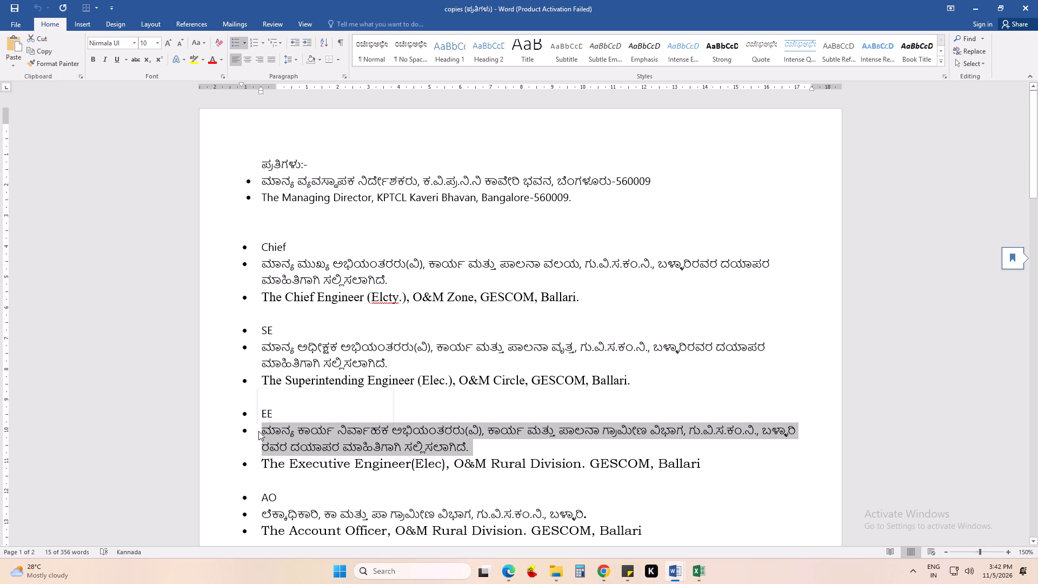
{"action": "key", "text": "ctrl+c"}
{"action": "left_click", "coordinate": [676, 568]}
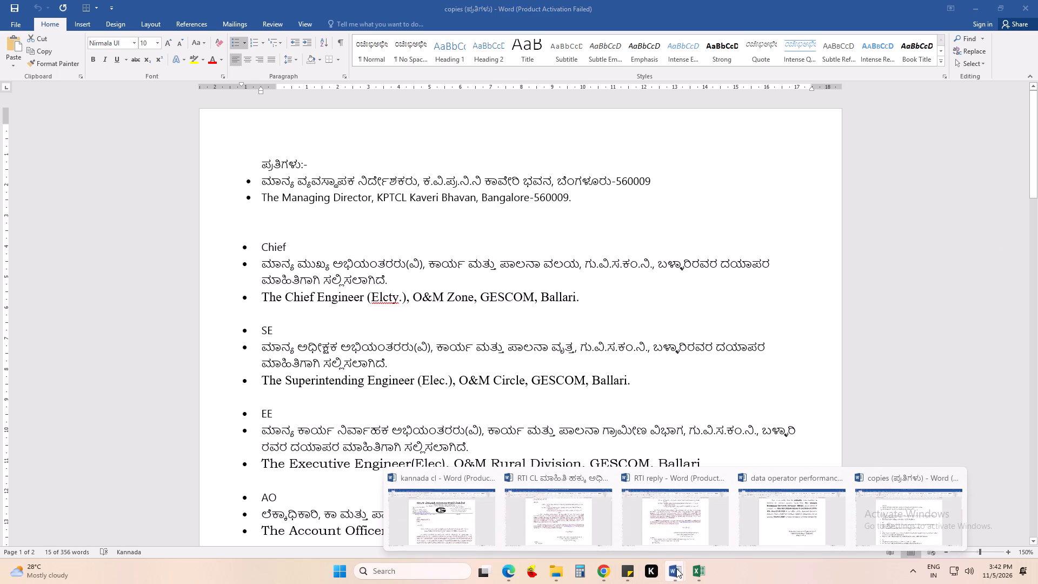
{"action": "left_click", "coordinate": [678, 533]}
{"action": "key", "text": "ctrl+v"}
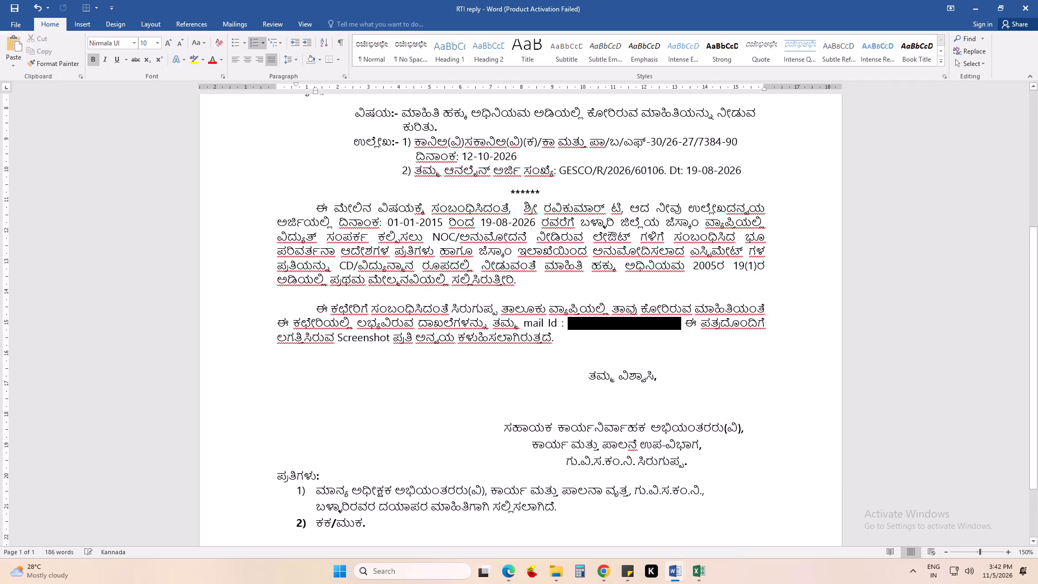
{"action": "key", "text": "ctrl+s"}
Check the end of the RTI reply letter and print only page 1.
{"action": "scroll", "coordinate": [436, 517], "scroll_direction": "down", "scroll_amount": 4}
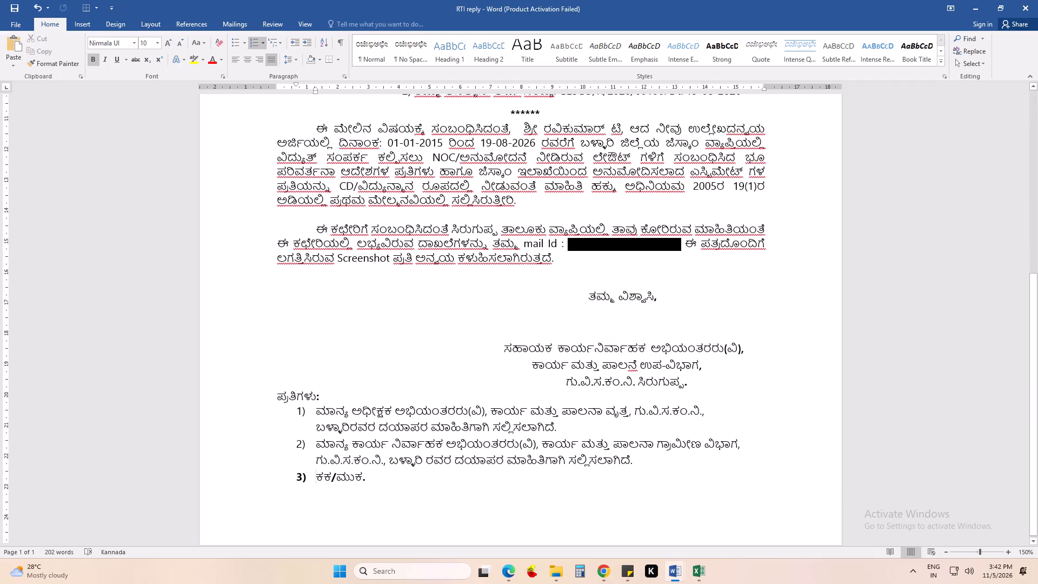
{"action": "scroll", "coordinate": [436, 517], "scroll_direction": "down", "scroll_amount": 5}
{"action": "scroll", "coordinate": [436, 517], "scroll_direction": "up", "scroll_amount": 10}
{"action": "key", "text": "ctrl+p"}
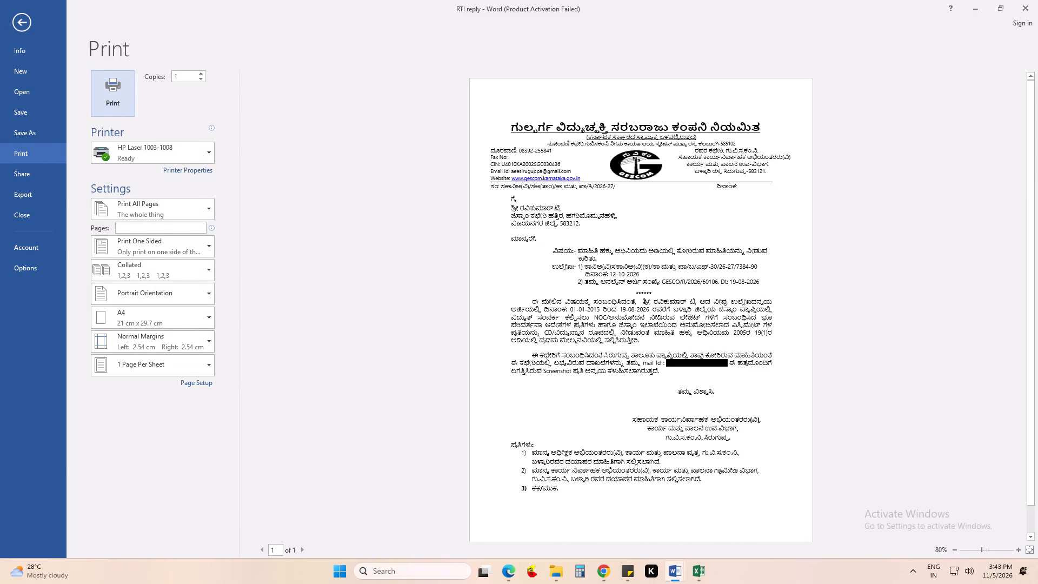
{"action": "left_click", "coordinate": [156, 223]}
{"action": "key", "text": "1"}
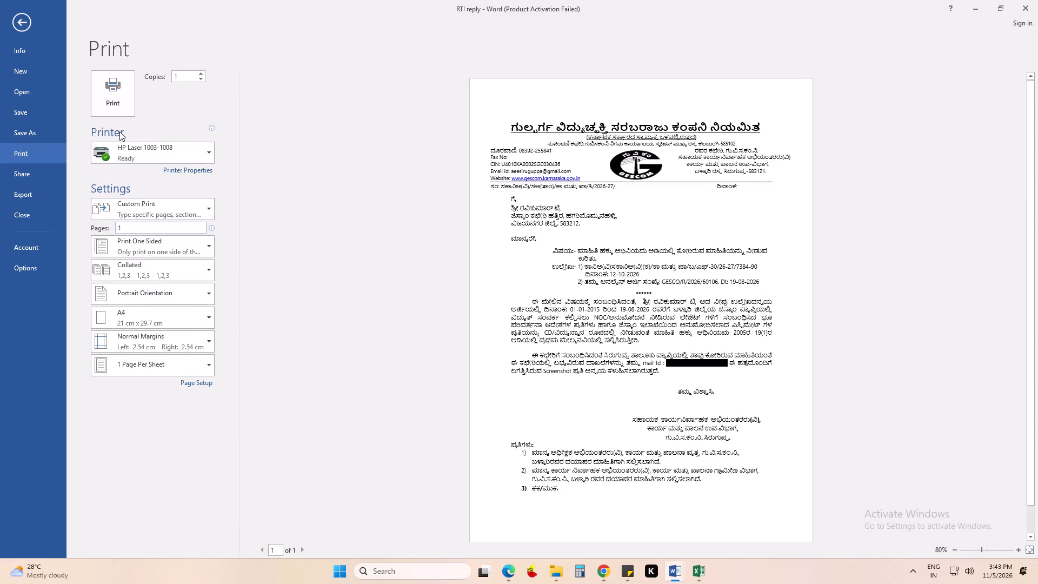
{"action": "left_click", "coordinate": [119, 100]}
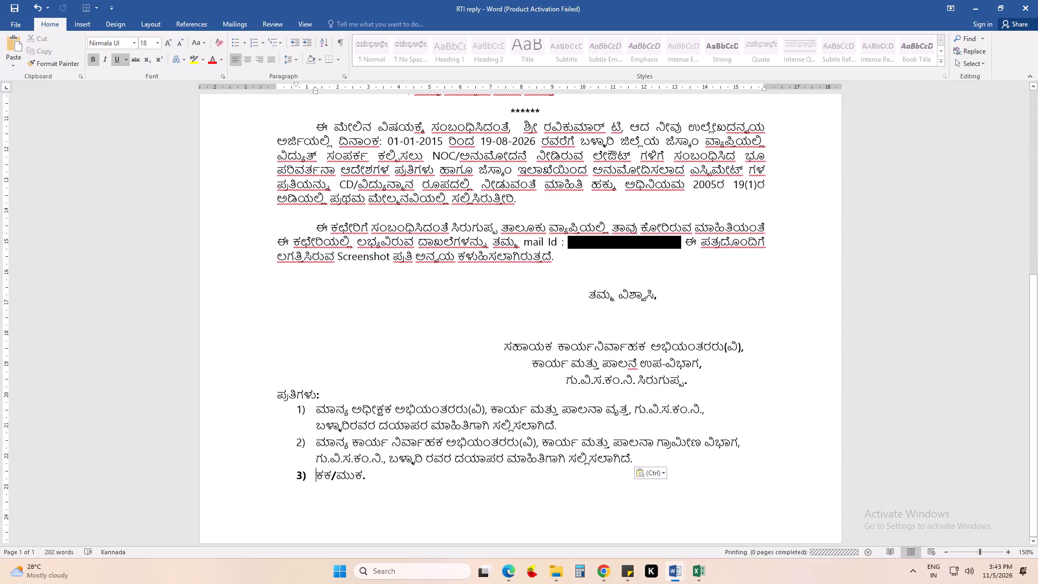
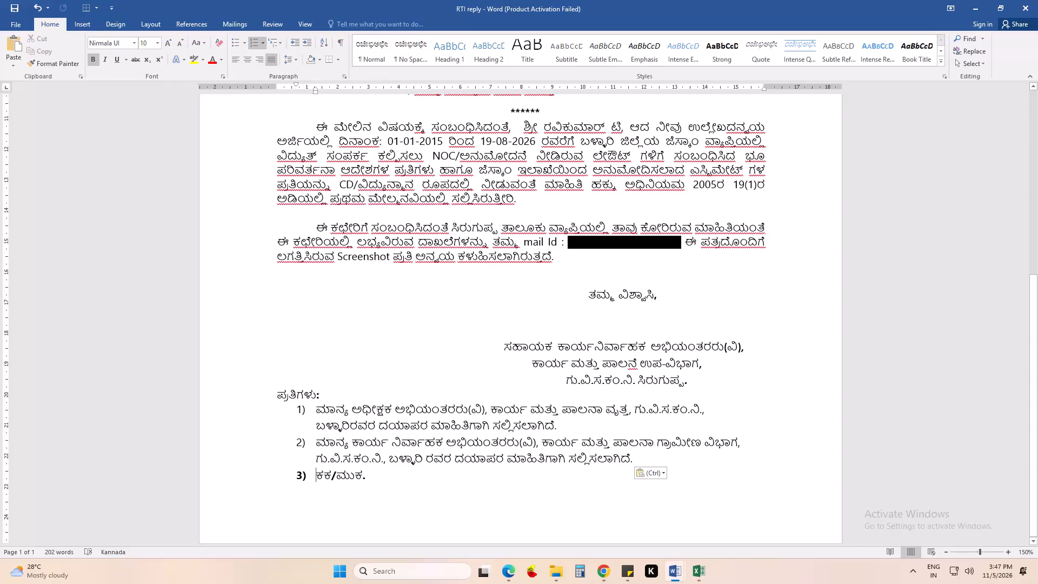
Look over the RTI reply letter and print one more copy of page 1 on the HP Laser 1003-1008.
{"action": "scroll", "coordinate": [308, 257], "scroll_direction": "up", "scroll_amount": 2}
{"action": "scroll", "coordinate": [308, 257], "scroll_direction": "down", "scroll_amount": 1}
{"action": "scroll", "coordinate": [308, 257], "scroll_direction": "up", "scroll_amount": 3}
{"action": "scroll", "coordinate": [308, 257], "scroll_direction": "down", "scroll_amount": 1}
{"action": "scroll", "coordinate": [308, 257], "scroll_direction": "up", "scroll_amount": 2}
{"action": "key", "text": "ctrl+p"}
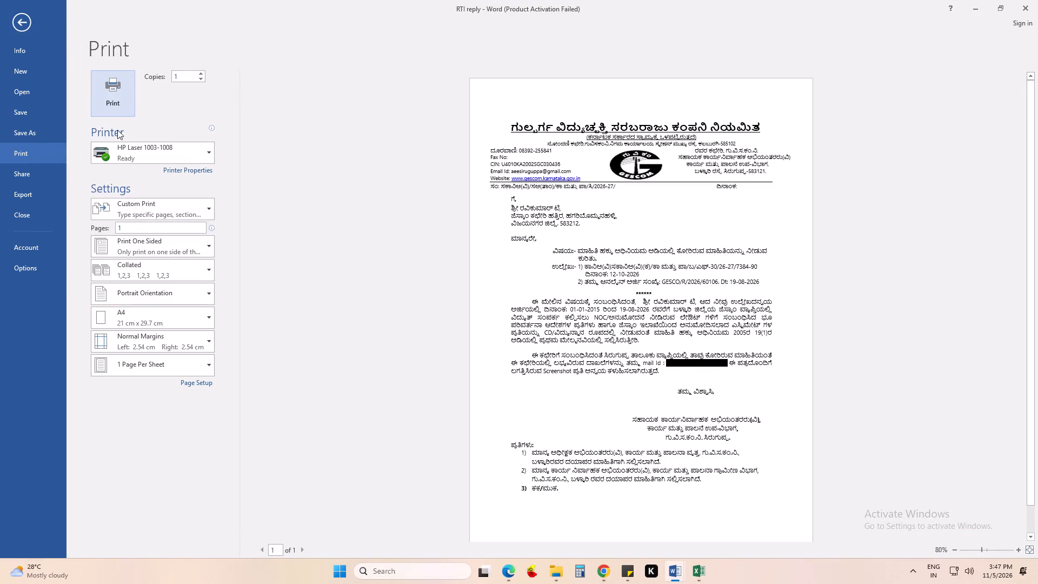
{"action": "left_click", "coordinate": [112, 119]}
{"action": "left_click", "coordinate": [114, 104]}
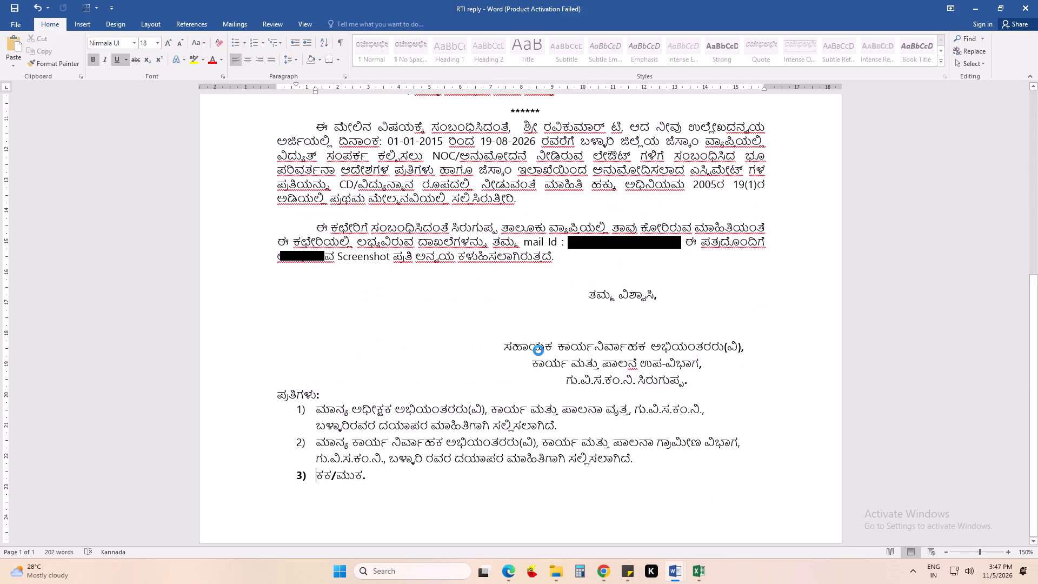
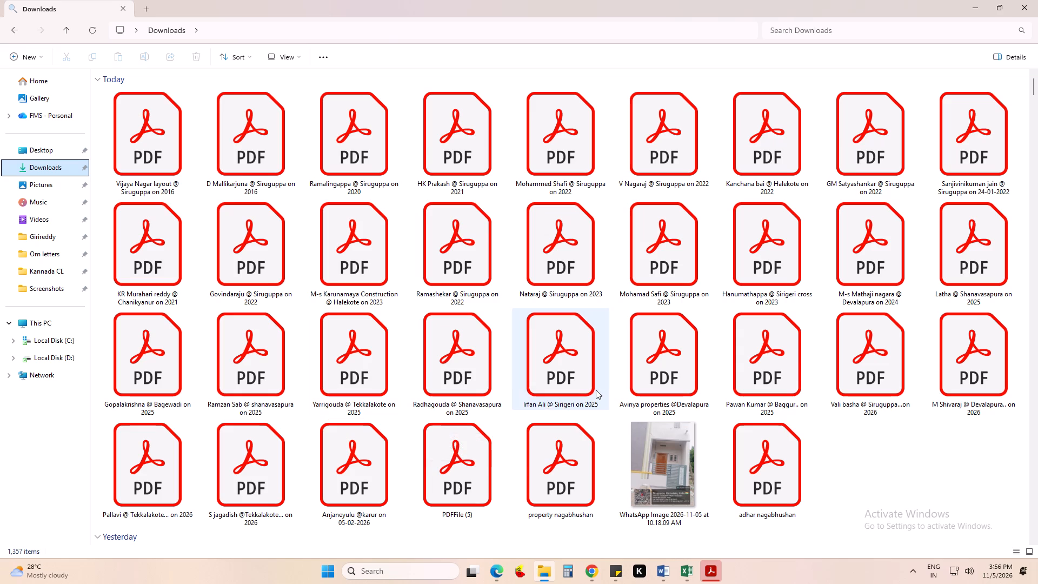
Cut the 30 layout PDFs in today's Downloads, from the Vijaya Nagar layout 2016 file through the Karur file dated 05-02-2026.
{"action": "left_click", "coordinate": [383, 481]}
{"action": "key", "text": "shift+Left"}
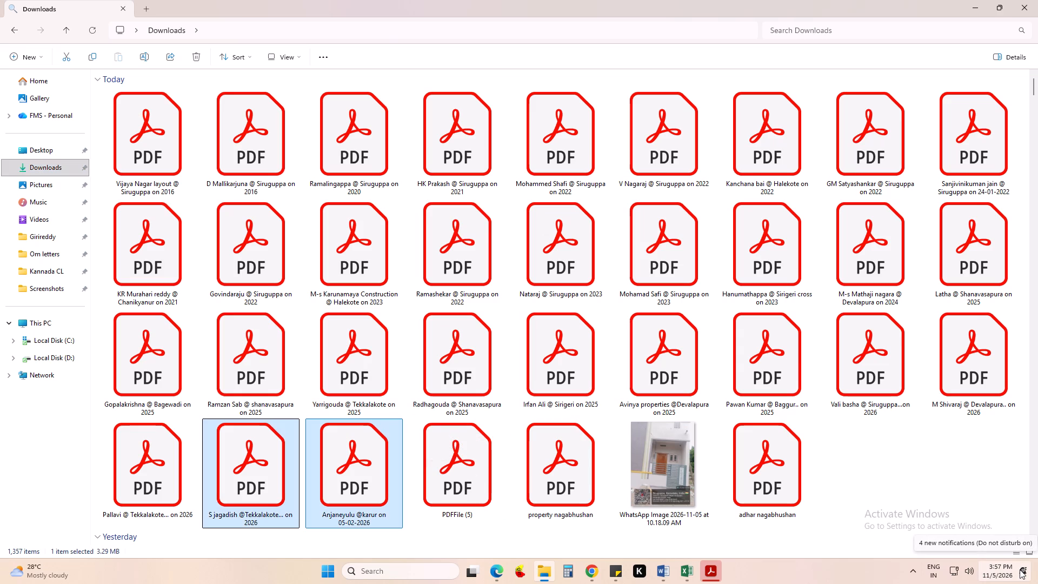
{"action": "key", "text": "shift+Left"}
{"action": "key", "text": "shift+Left"}
{"action": "key", "text": "shift+Left"}
{"action": "key", "text": "shift+Left"}
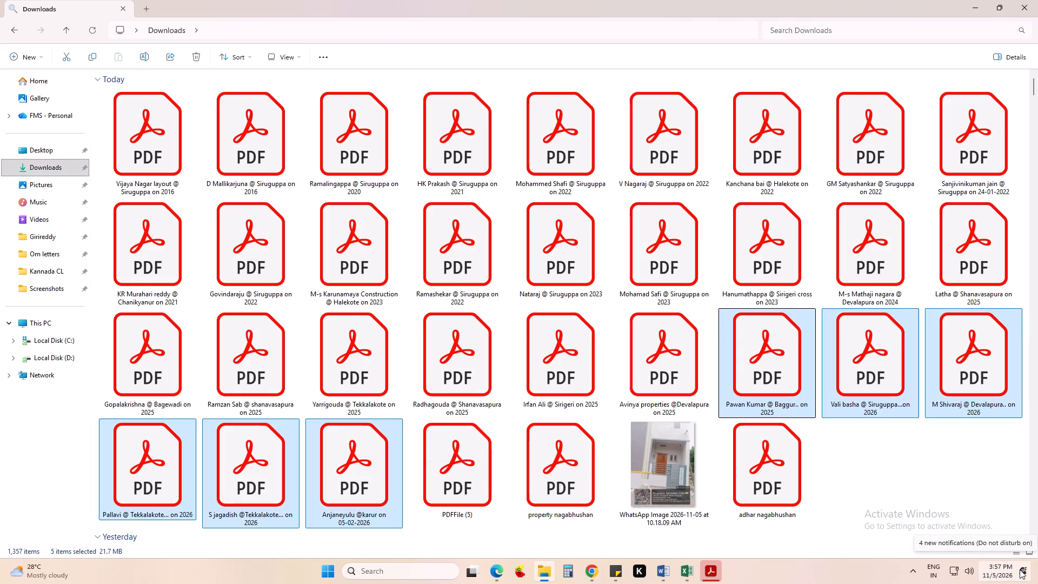
{"action": "key", "text": "shift+Left"}
{"action": "key", "text": "shift+Left"}
{"action": "key", "text": "shift+Left"}
{"action": "key", "text": "shift+Left"}
{"action": "key", "text": "shift+Left"}
{"action": "key", "text": "shift+Left"}
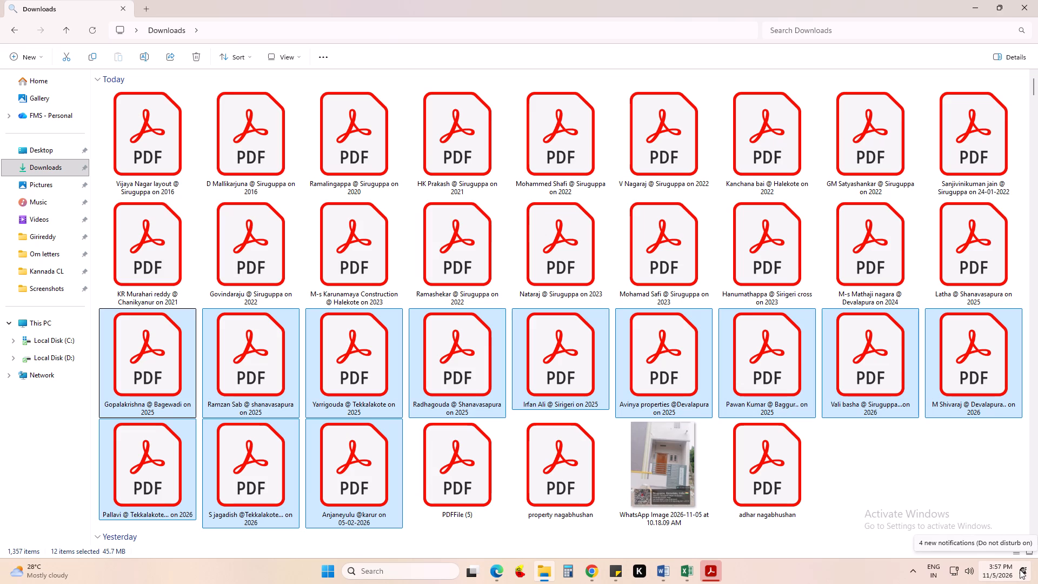
{"action": "key", "text": "shift+Left"}
{"action": "key", "text": "shift+Left"}
{"action": "key", "text": "shift+Left"}
{"action": "key", "text": "shift+Left"}
{"action": "key", "text": "shift+Left"}
{"action": "key", "text": "shift+Left"}
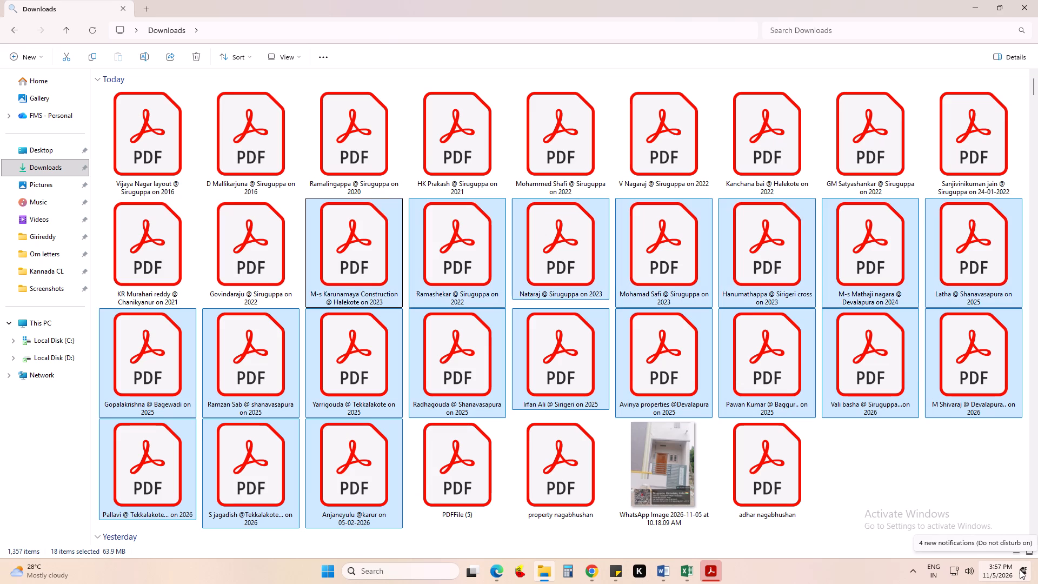
{"action": "key", "text": "shift+Left"}
{"action": "key", "text": "shift+Left"}
{"action": "key", "text": "shift+Left"}
{"action": "key", "text": "shift+Left"}
{"action": "key", "text": "shift+Left"}
{"action": "key", "text": "shift+Left"}
{"action": "key", "text": "shift+Left"}
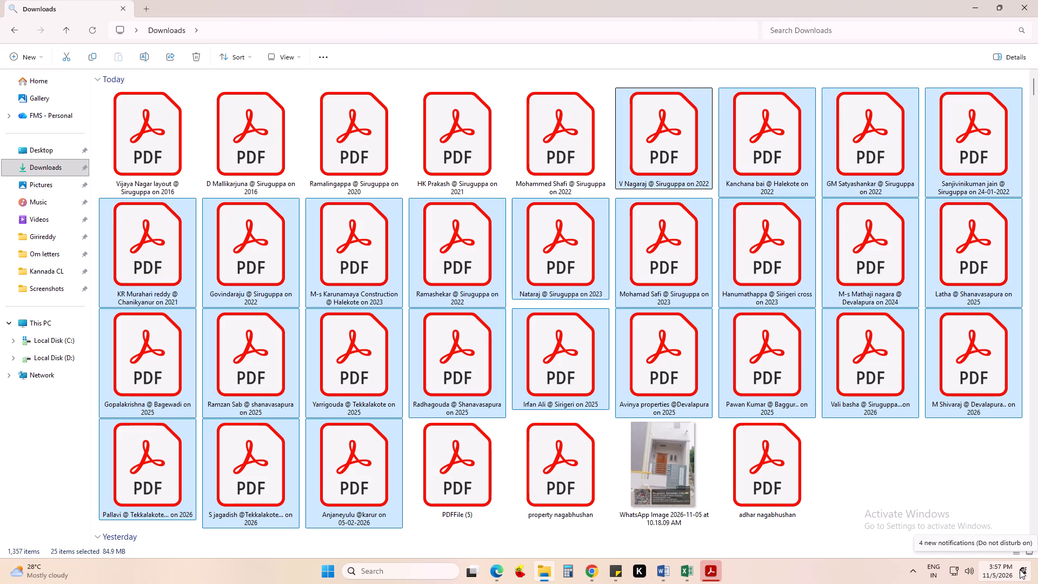
{"action": "key", "text": "shift+Left"}
{"action": "key", "text": "shift+Left"}
{"action": "key", "text": "shift+Left"}
{"action": "key", "text": "shift+Left"}
{"action": "key", "text": "shift+Left"}
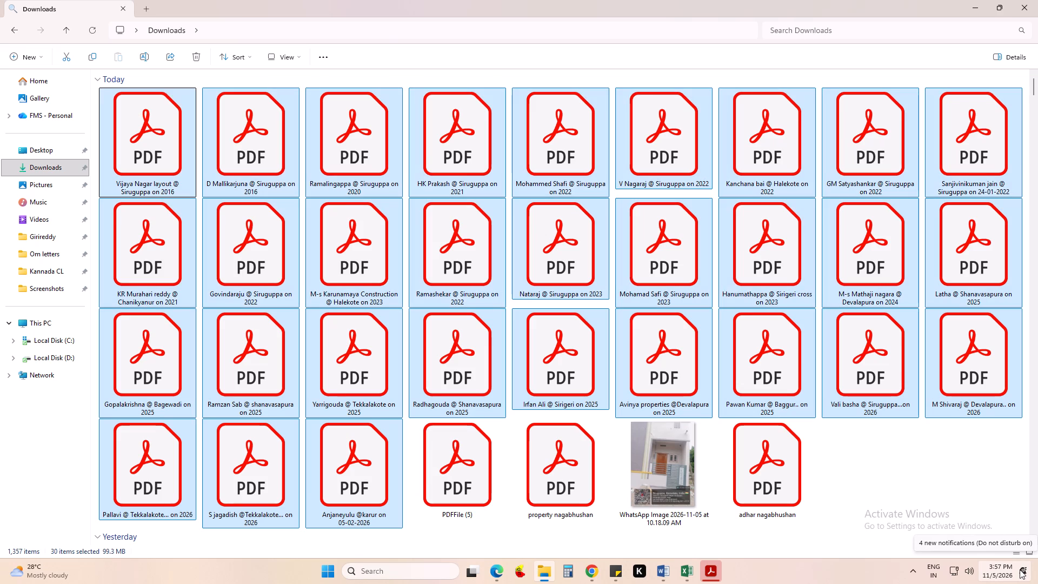
{"action": "key", "text": "ctrl+x"}
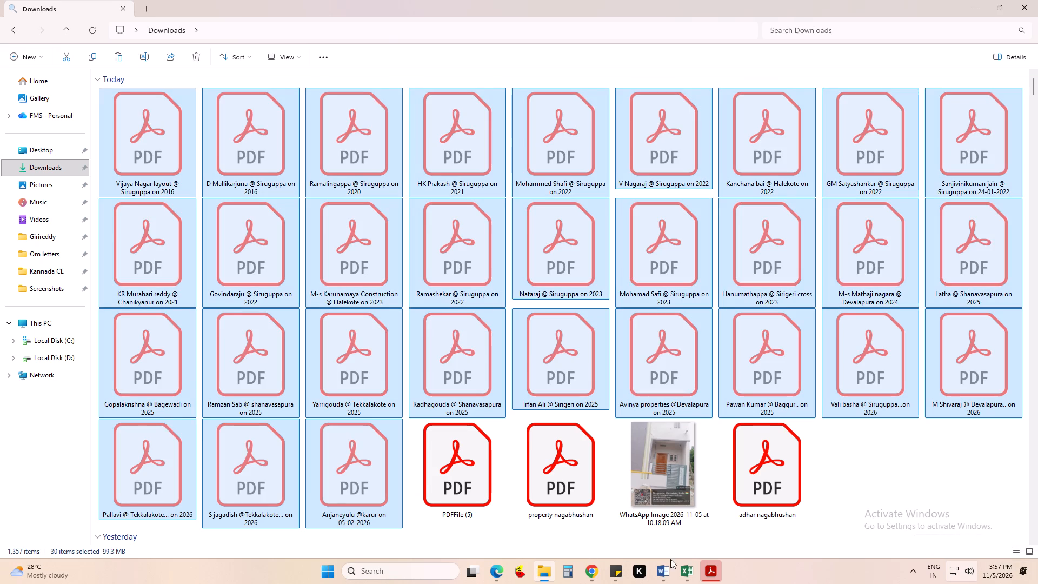
Create a folder named "Layout asset from 2015-2026" inside the Girireddy folder on Local Disk (D:).
{"action": "left_click", "coordinate": [40, 231]}
{"action": "left_click", "coordinate": [797, 30]}
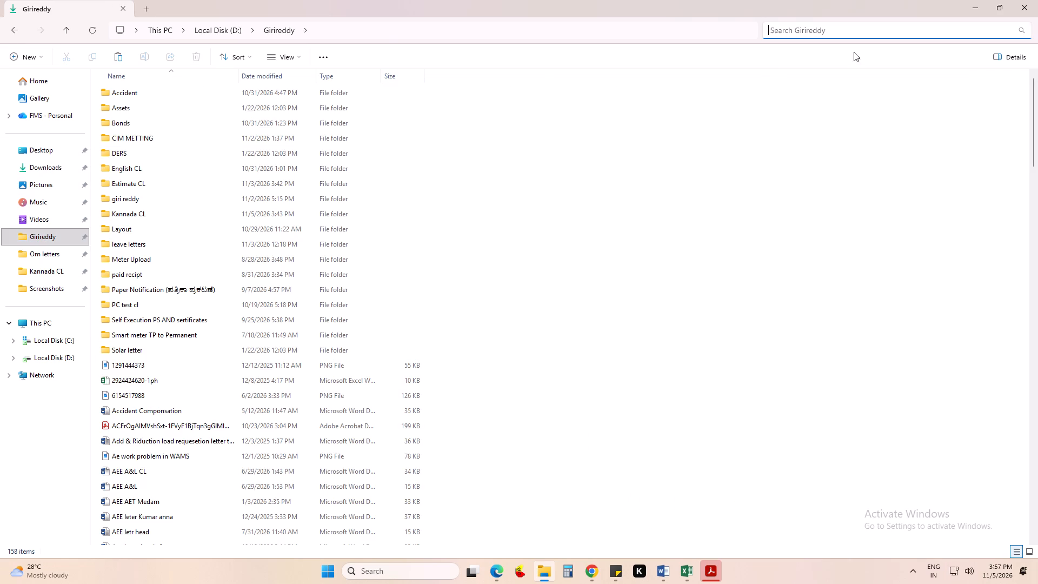
{"action": "right_click", "coordinate": [563, 174]}
{"action": "right_click", "coordinate": [615, 205]}
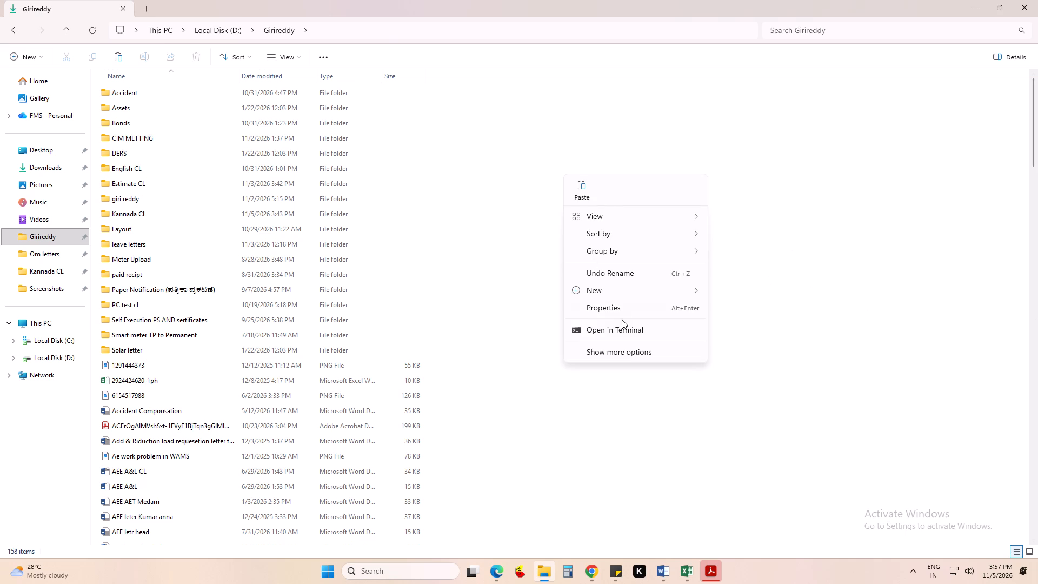
{"action": "left_click", "coordinate": [597, 291]}
{"action": "left_click", "coordinate": [738, 292]}
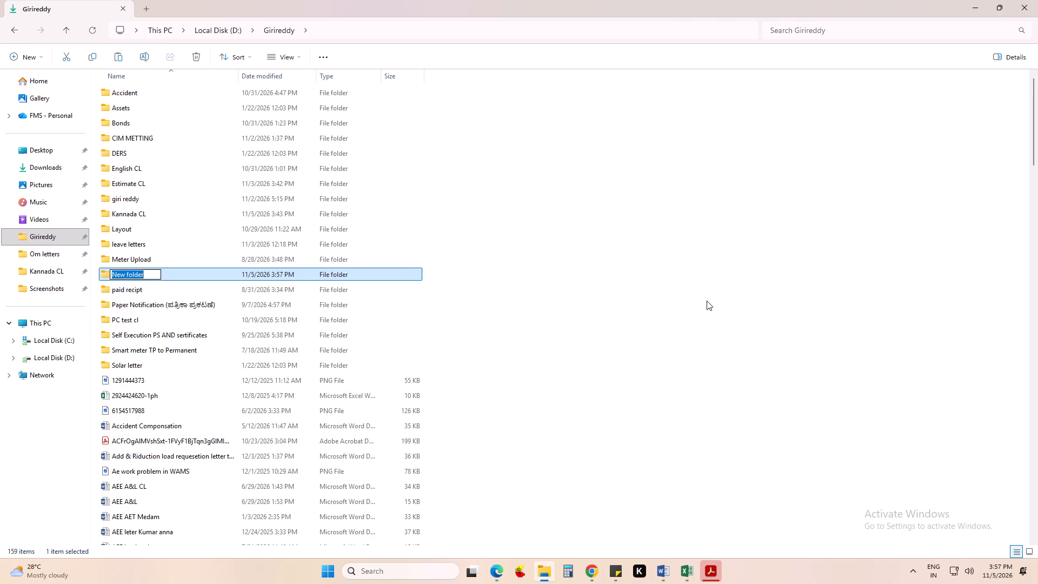
{"action": "key", "text": "BackSpace"}
{"action": "type", "text": "Lay"}
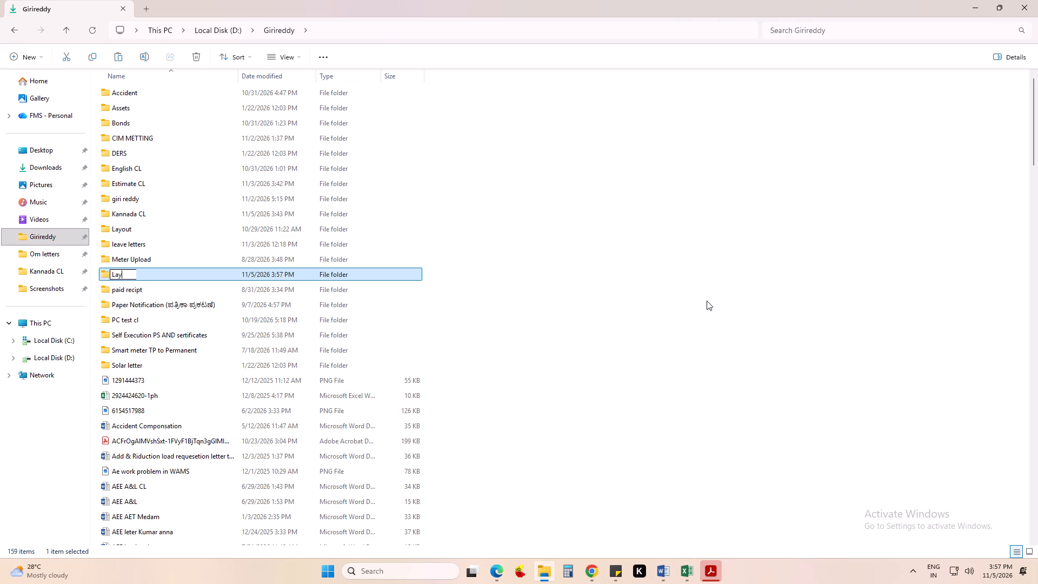
{"action": "type", "text": "out ass"}
{"action": "type", "text": "et from"}
{"action": "key", "text": "space"}
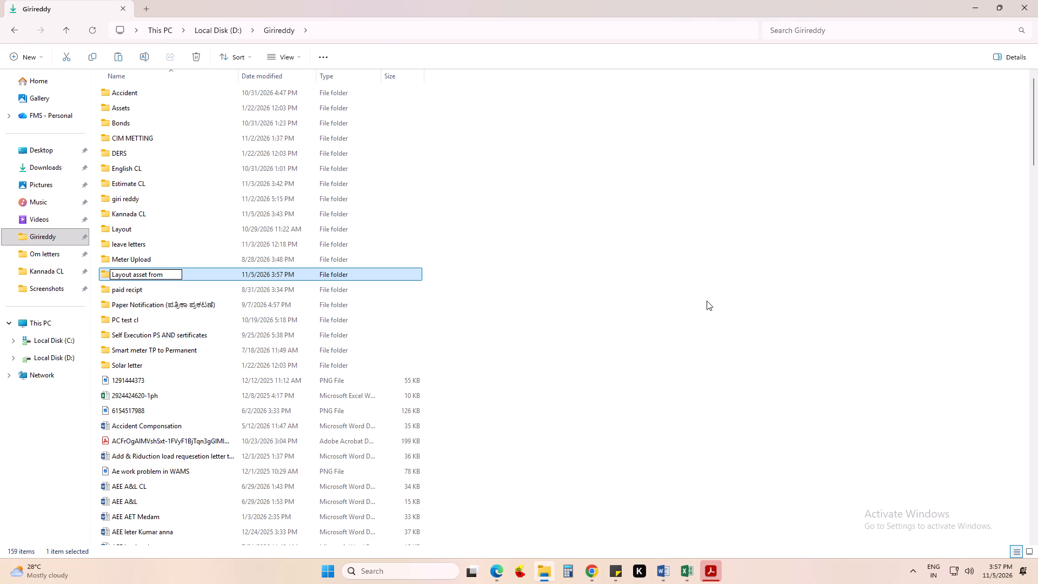
{"action": "type", "text": "2015-2026"}
{"action": "key", "text": "Return"}
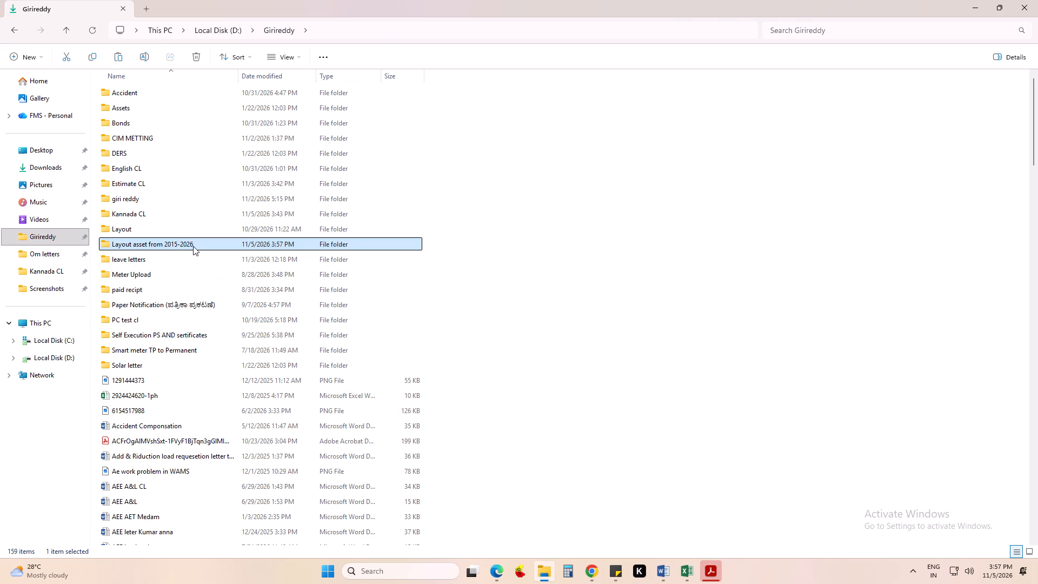
Paste the cut PDFs into the "Layout asset from 2015-2026" folder, closing Adobe Acrobat to release the open files and retrying the move.
{"action": "double_click", "coordinate": [193, 245]}
{"action": "key", "text": "ctrl+v"}
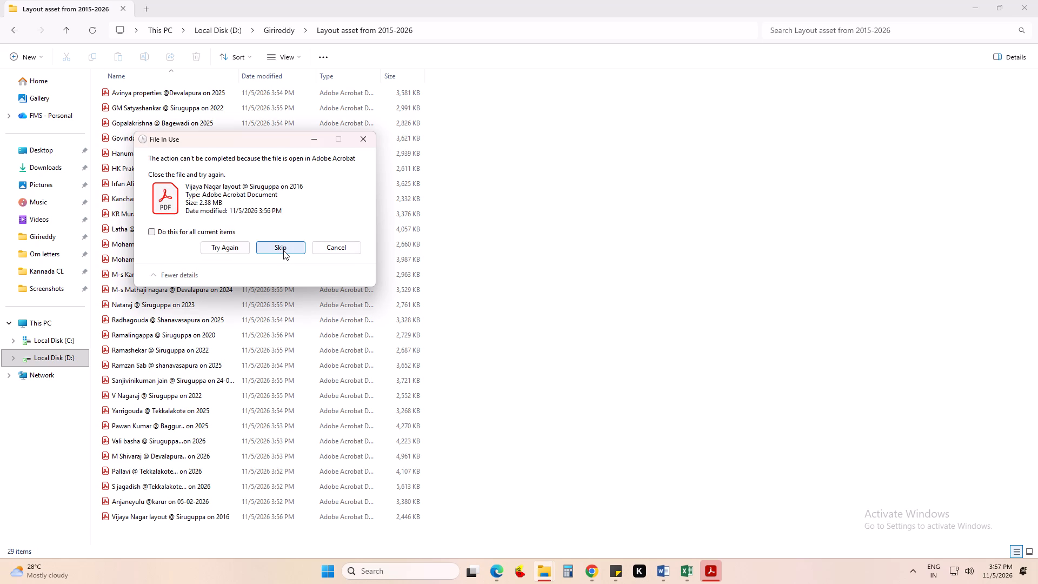
{"action": "left_click", "coordinate": [709, 569]}
{"action": "left_click", "coordinate": [1024, 8]}
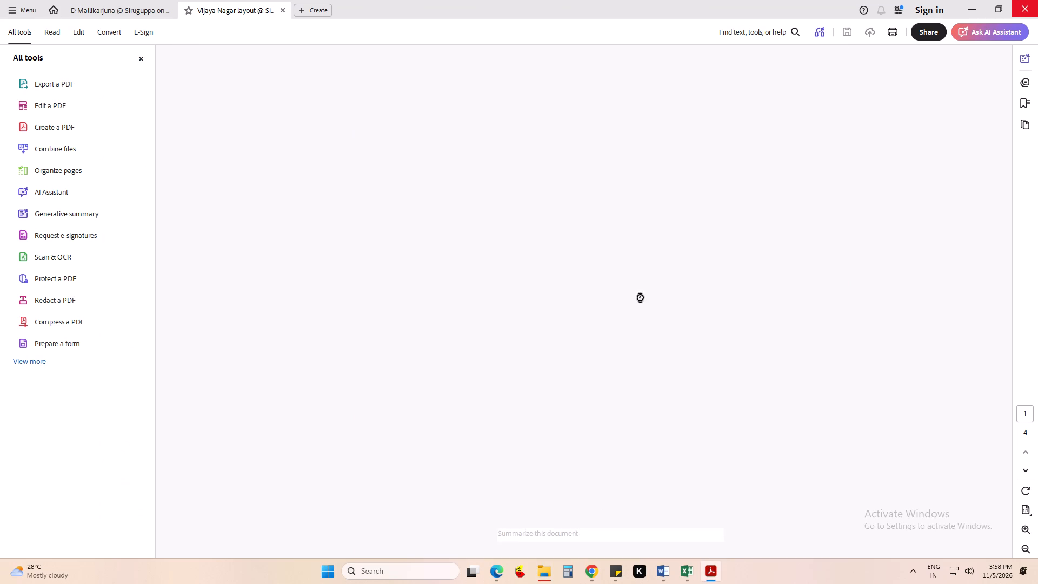
{"action": "left_click", "coordinate": [235, 249]}
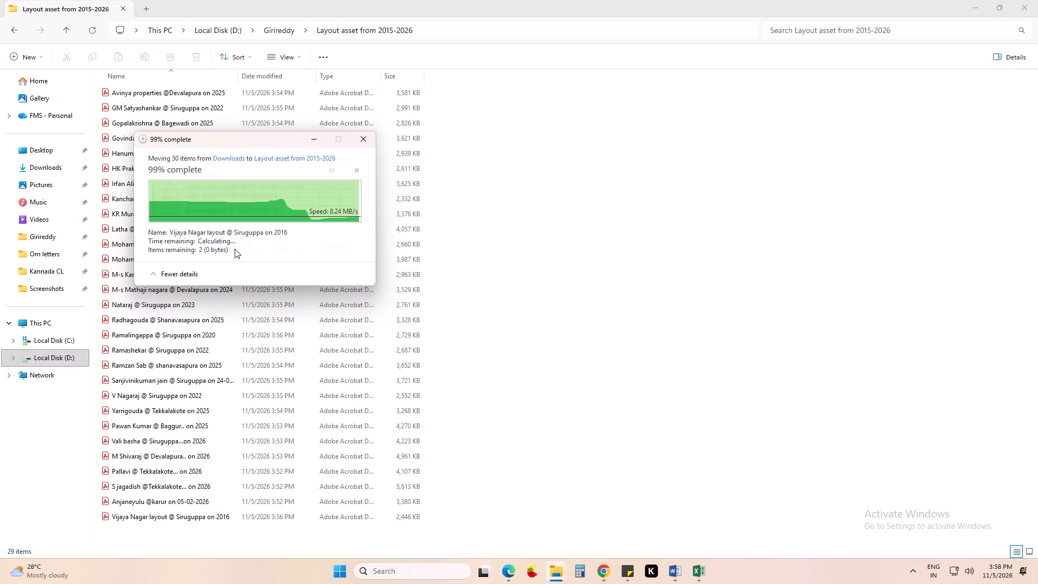
{"action": "left_click", "coordinate": [789, 313]}
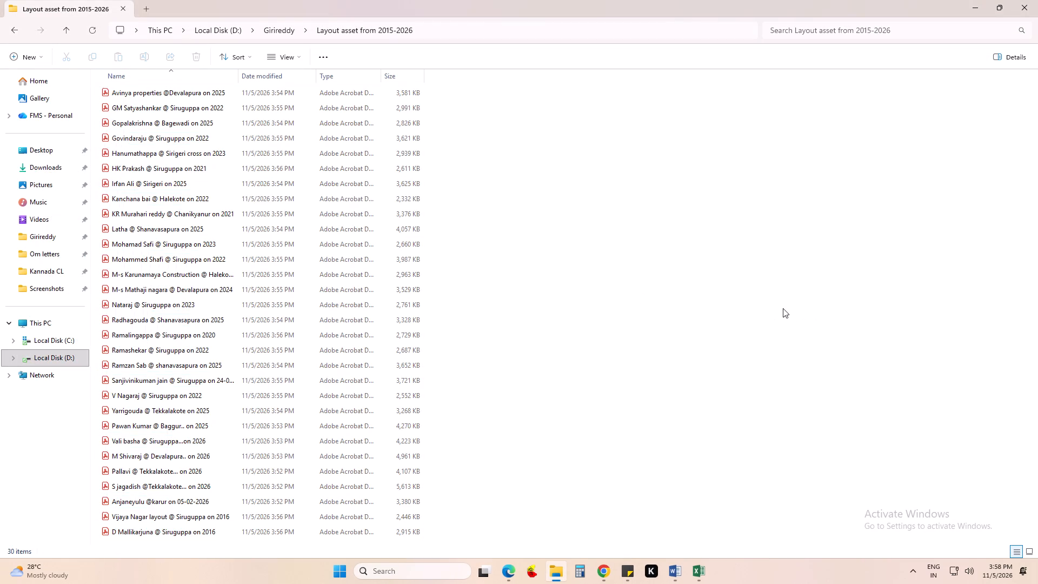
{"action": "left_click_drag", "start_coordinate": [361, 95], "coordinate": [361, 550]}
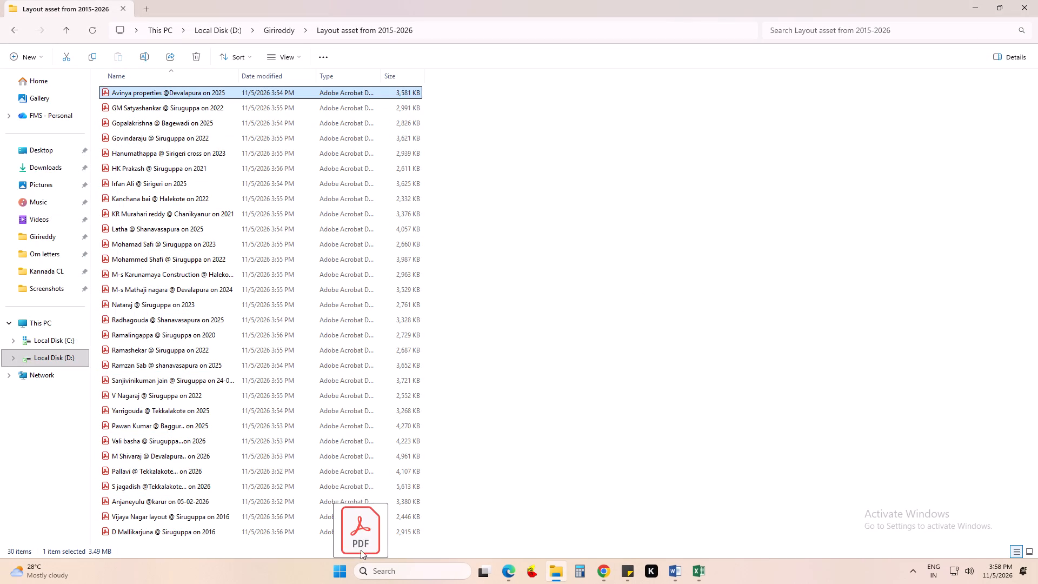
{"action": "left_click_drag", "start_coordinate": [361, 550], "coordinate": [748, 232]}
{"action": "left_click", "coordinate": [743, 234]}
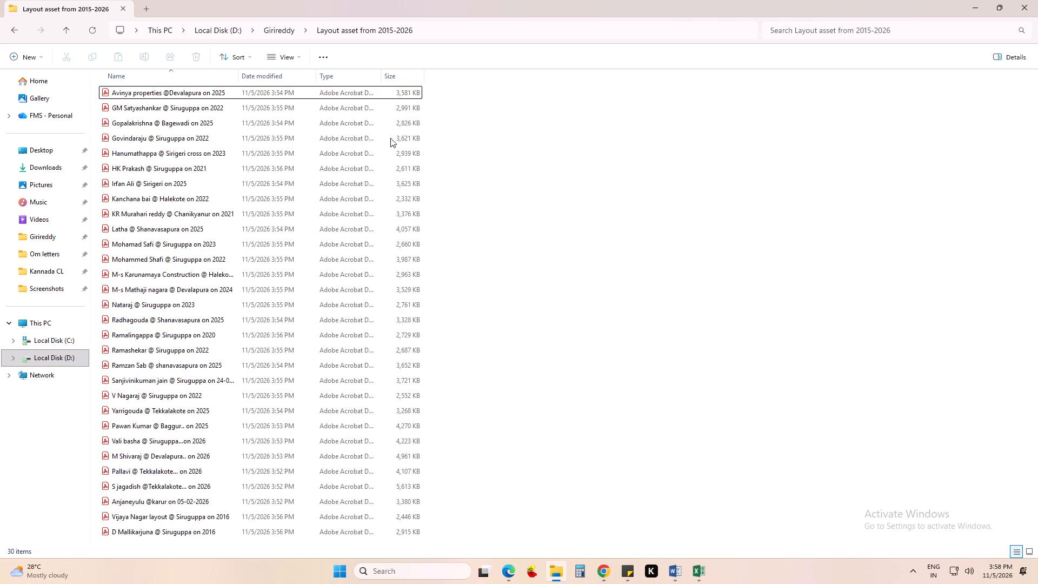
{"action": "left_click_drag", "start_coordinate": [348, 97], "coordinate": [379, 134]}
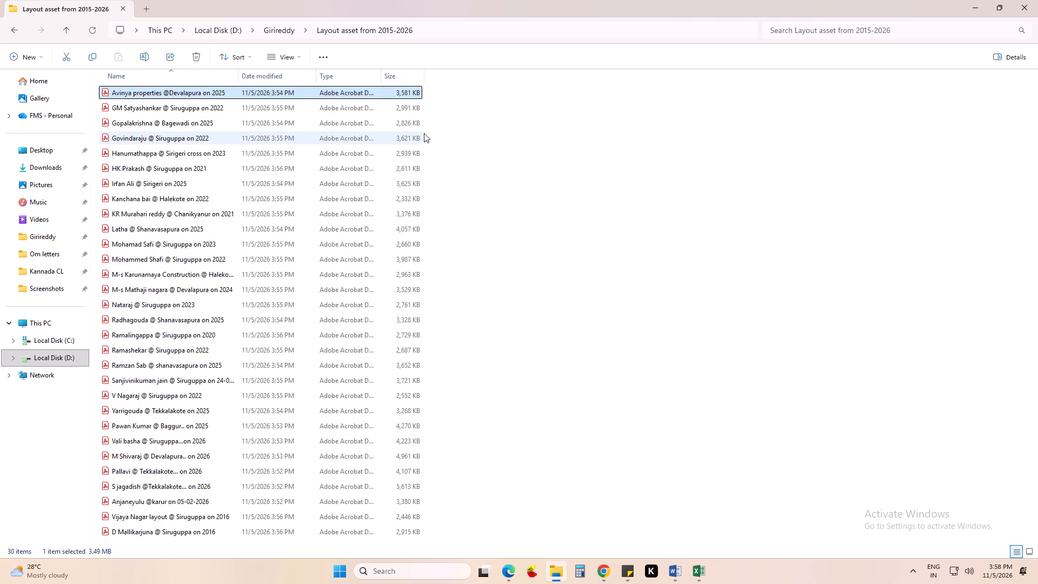
Sort the PDFs in the "Layout asset from 2015-2026" folder by date modified, newest first.
{"action": "left_click", "coordinate": [635, 225]}
{"action": "scroll", "coordinate": [239, 136], "scroll_direction": "down", "scroll_amount": 3}
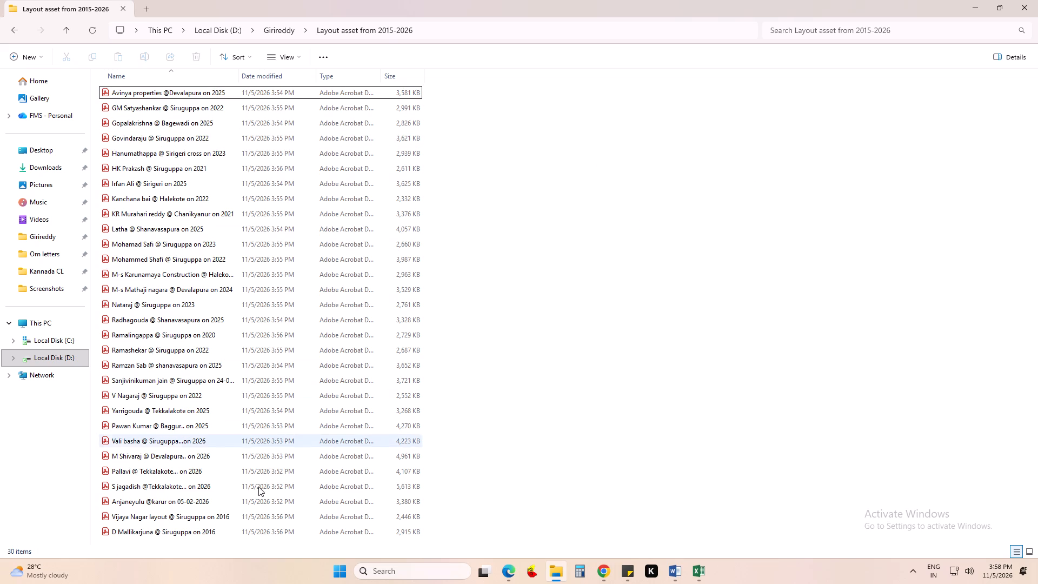
{"action": "left_click", "coordinate": [297, 77]}
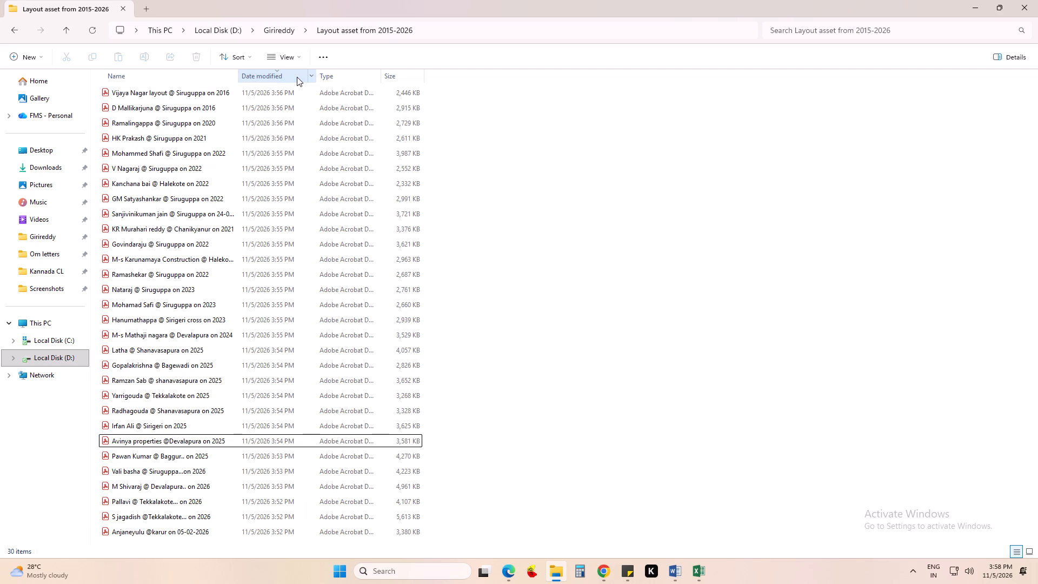
{"action": "left_click", "coordinate": [781, 289]}
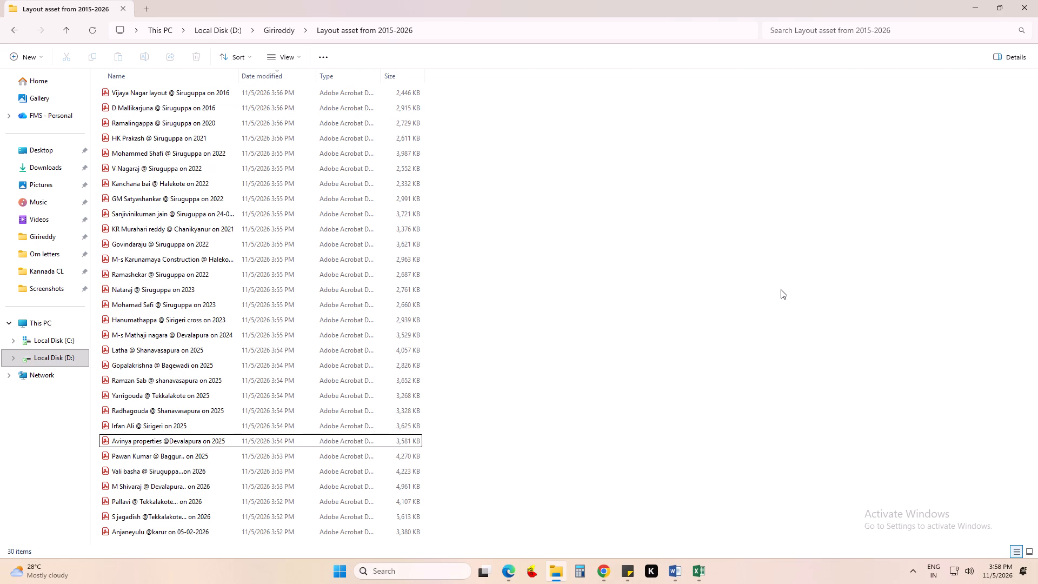
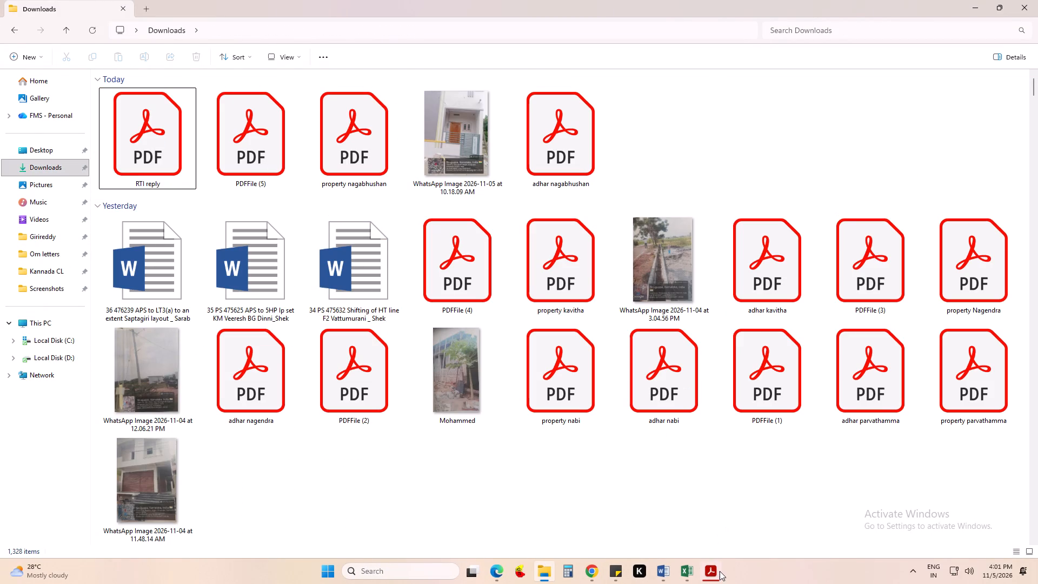
Close the RTI reply PDF that is still open in Adobe Acrobat.
{"action": "left_click", "coordinate": [764, 482]}
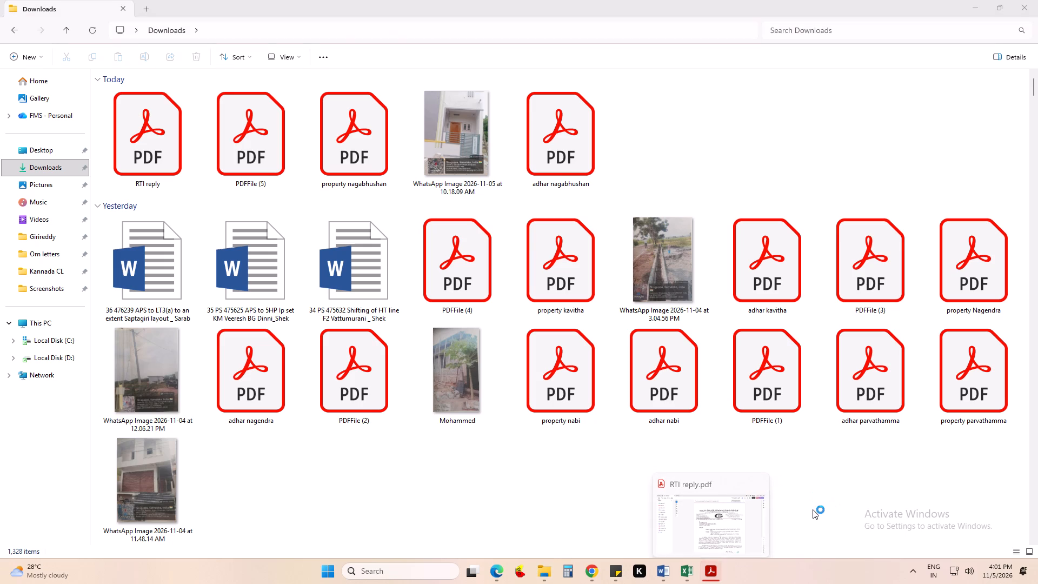
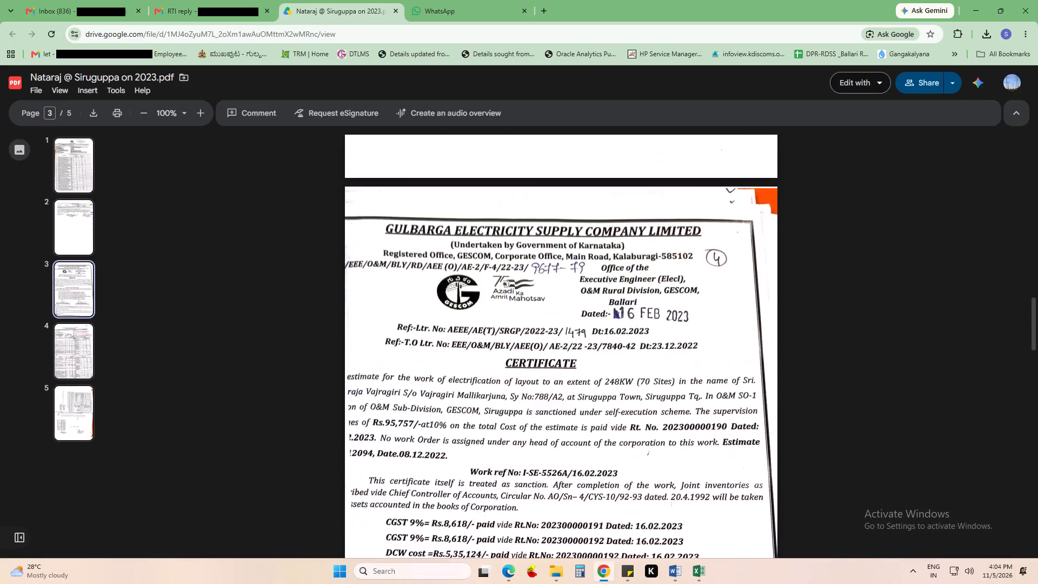
Look through the remaining pages of the 2023 Siruguppa layout PDF, from the GESCOM certificate to the last page.
{"action": "scroll", "coordinate": [533, 352], "scroll_direction": "down", "scroll_amount": 4}
{"action": "scroll", "coordinate": [533, 352], "scroll_direction": "down", "scroll_amount": 20}
{"action": "scroll", "coordinate": [533, 352], "scroll_direction": "down", "scroll_amount": 5}
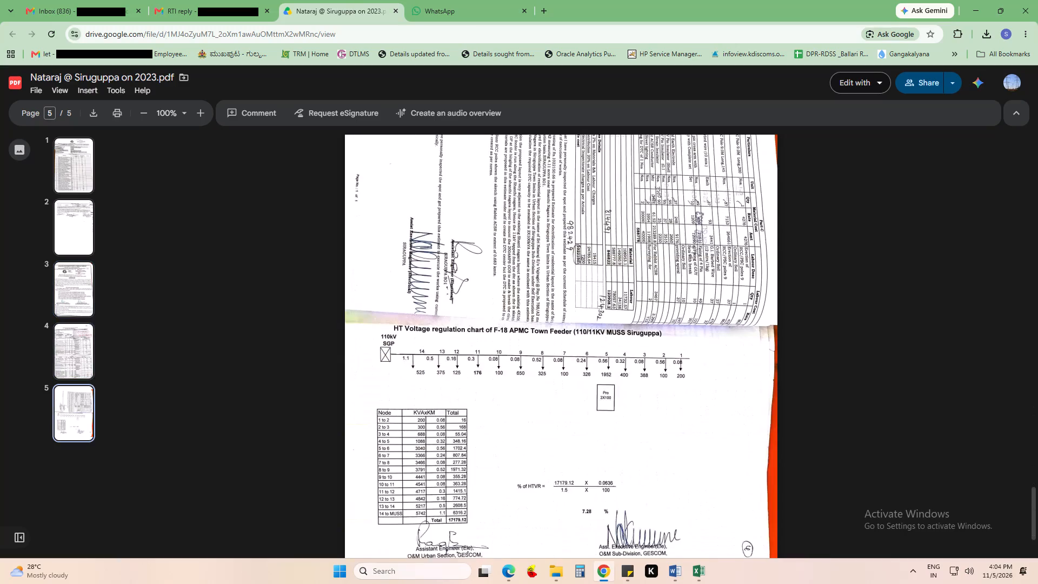
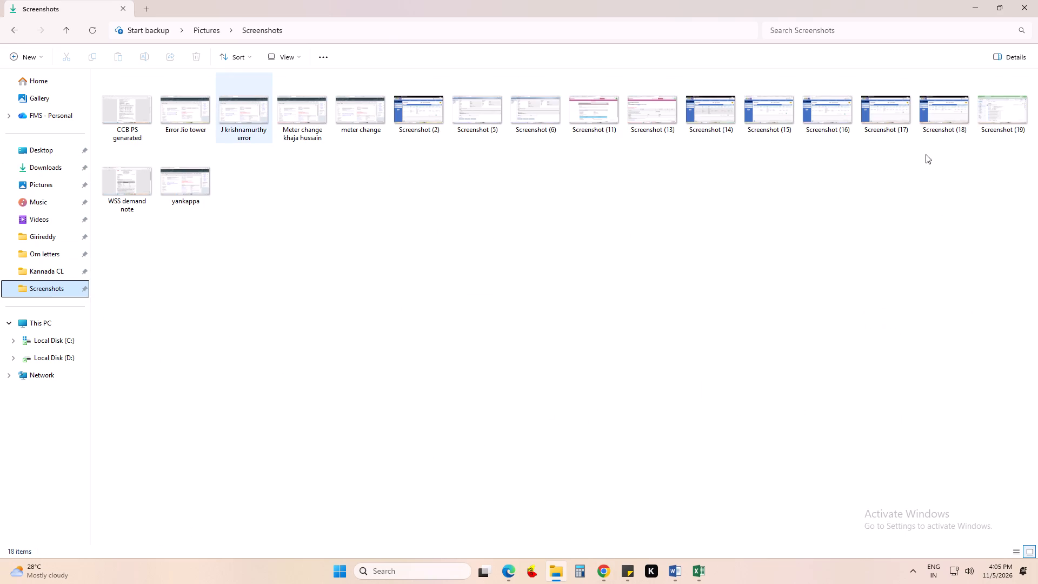
Open Screenshot (19) from the Screenshots folder, examine the captured sent RTI reply email and its attachments, and close the image.
{"action": "double_click", "coordinate": [1000, 123]}
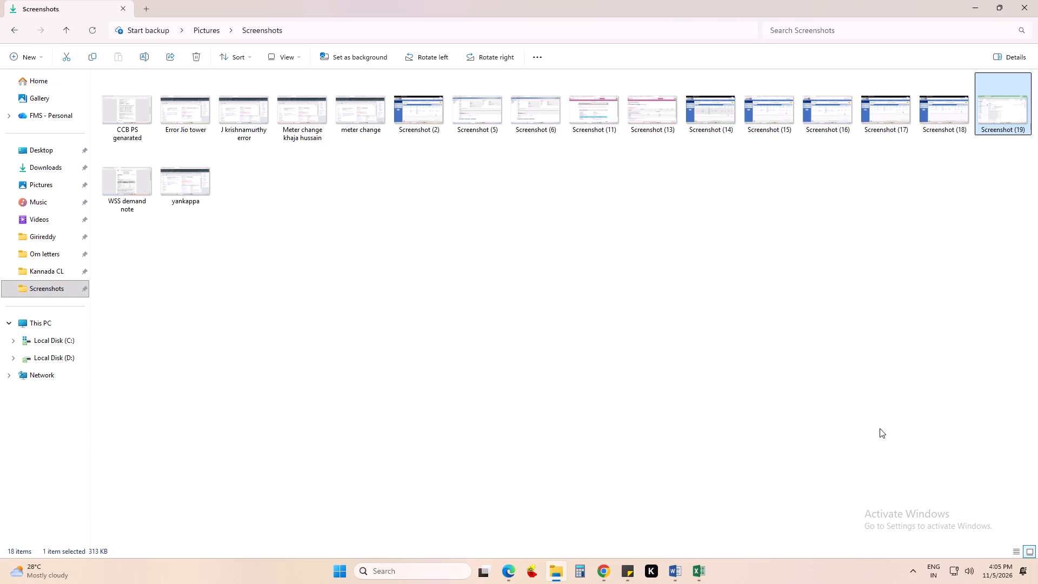
{"action": "scroll", "coordinate": [911, 424], "scroll_direction": "up", "scroll_amount": 3}
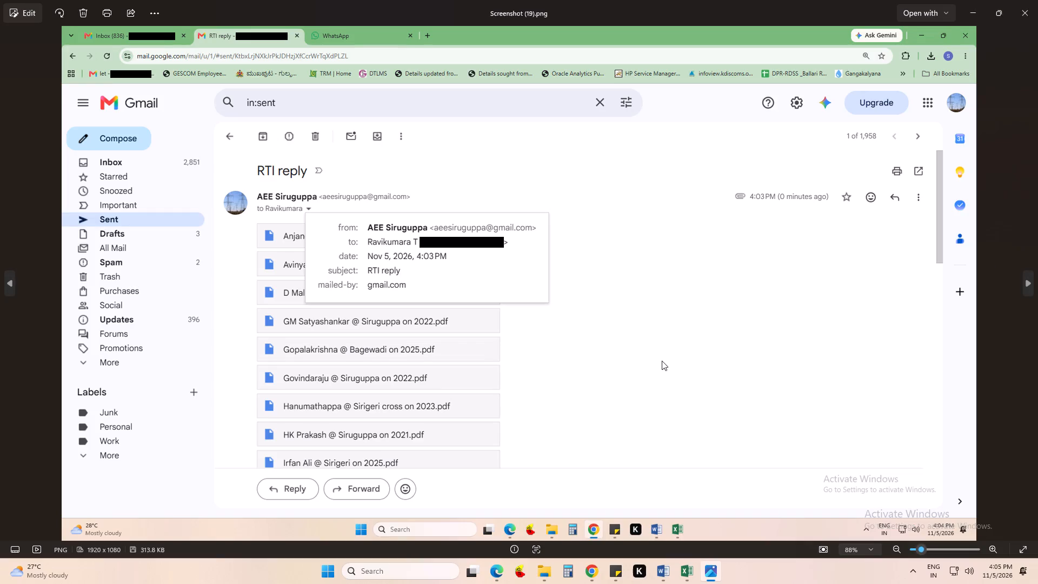
{"action": "scroll", "coordinate": [662, 361], "scroll_direction": "down", "scroll_amount": 1}
{"action": "left_click", "coordinate": [619, 192]}
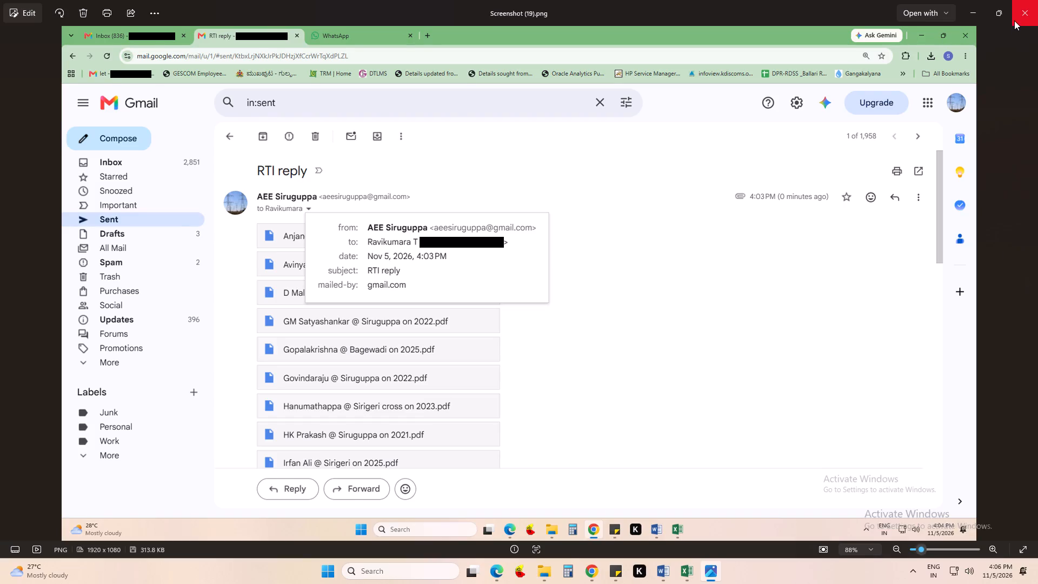
{"action": "left_click", "coordinate": [1014, 21]}
Bring up the available file actions for Screenshot (19) in the Screenshots folder.
{"action": "right_click", "coordinate": [1011, 95]}
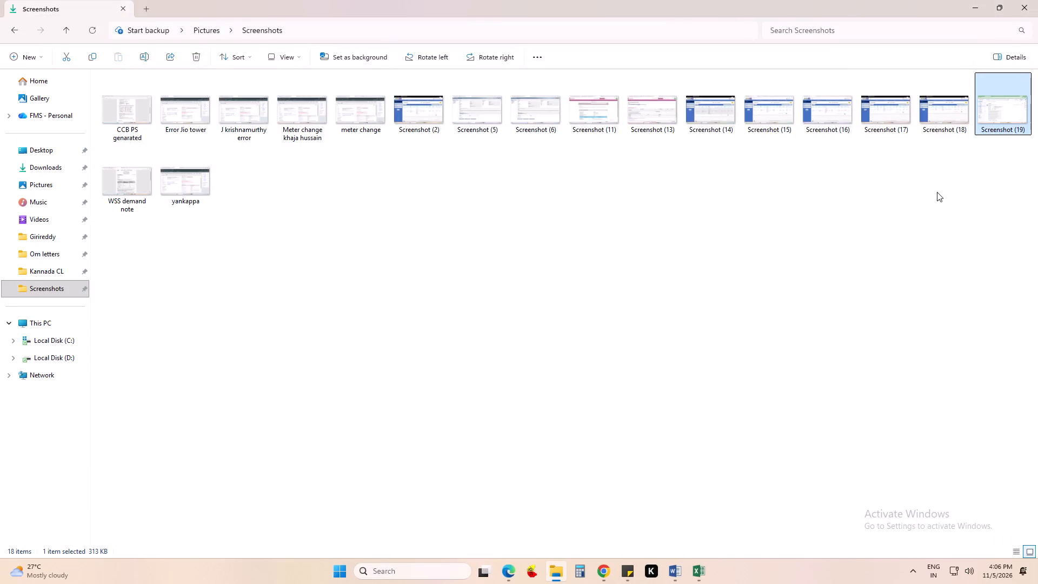
Rename the Screenshot (19) image in the Screenshots folder, starting the new name with "RTI Re".
{"action": "left_click", "coordinate": [920, 100]}
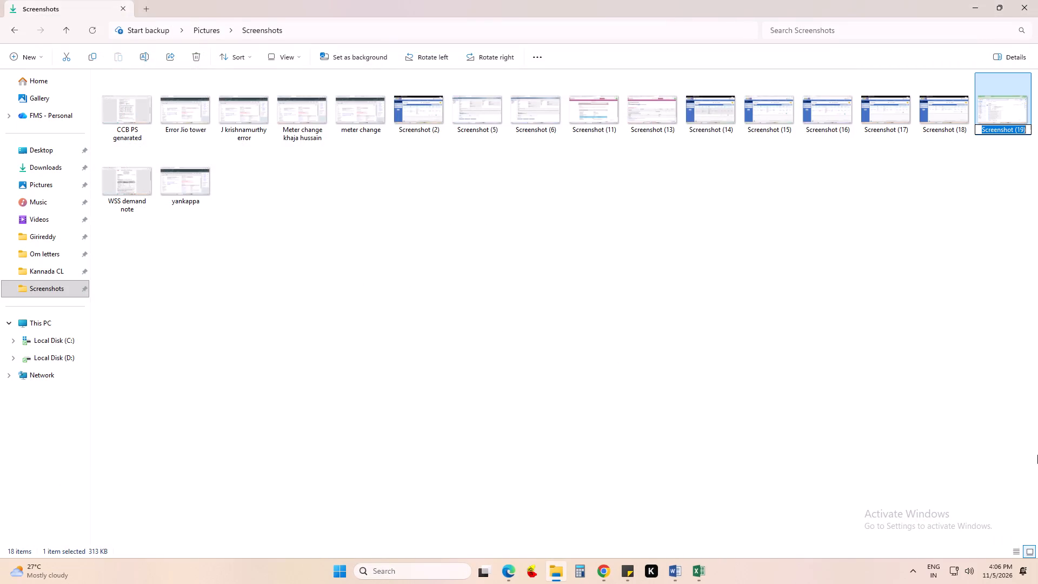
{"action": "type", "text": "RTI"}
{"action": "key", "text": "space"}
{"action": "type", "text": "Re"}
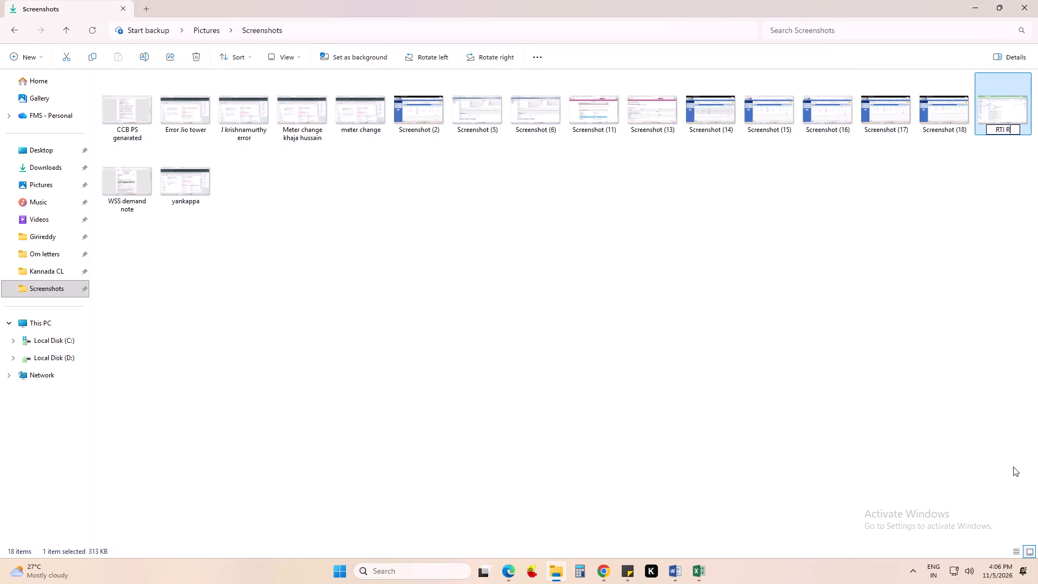
Complete the new name of the Screenshot (19) image in the Screenshots folder as "RTI Reply Mail screenshot".
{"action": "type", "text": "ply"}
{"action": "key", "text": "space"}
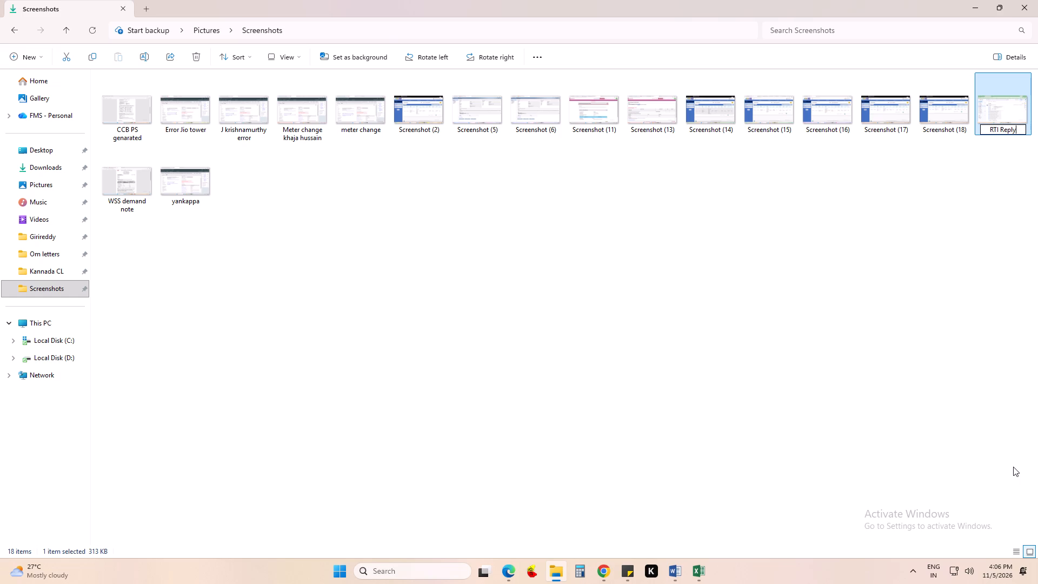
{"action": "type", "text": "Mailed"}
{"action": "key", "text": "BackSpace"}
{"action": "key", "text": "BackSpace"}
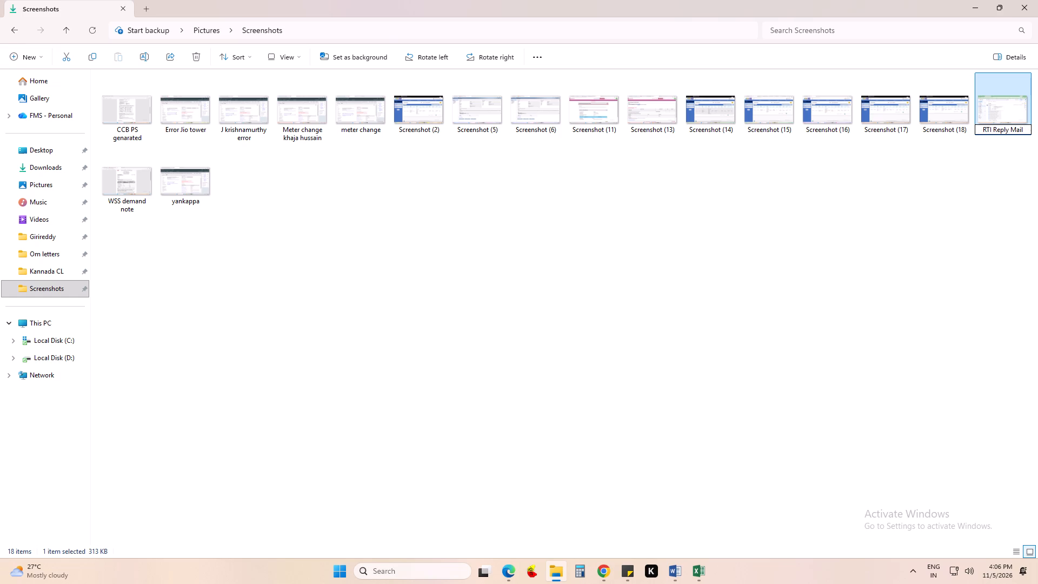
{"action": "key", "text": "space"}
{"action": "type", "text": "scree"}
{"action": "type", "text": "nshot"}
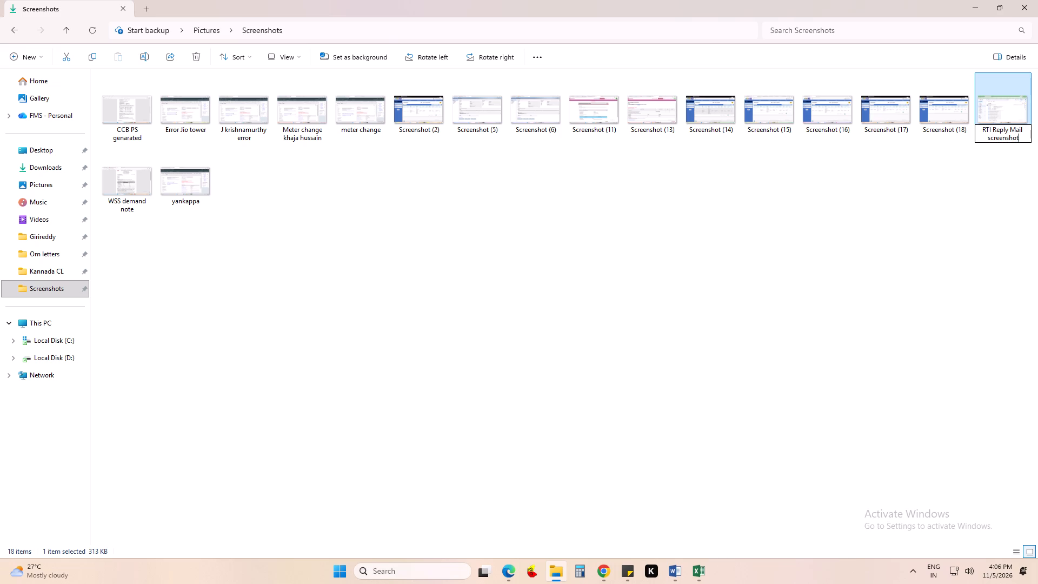
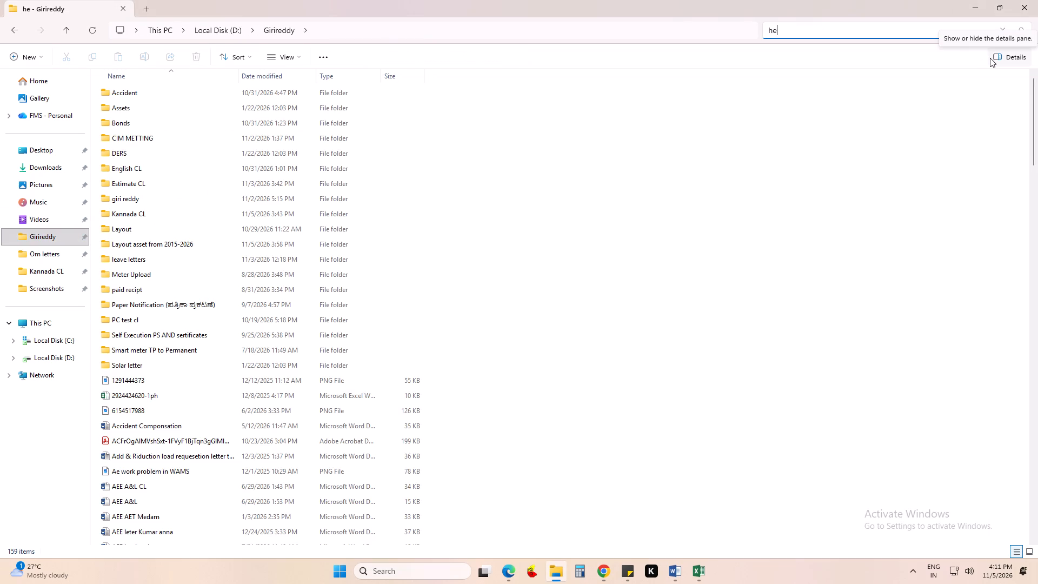
Search the Girireddy folder for "health", then shorten the search term to "healt".
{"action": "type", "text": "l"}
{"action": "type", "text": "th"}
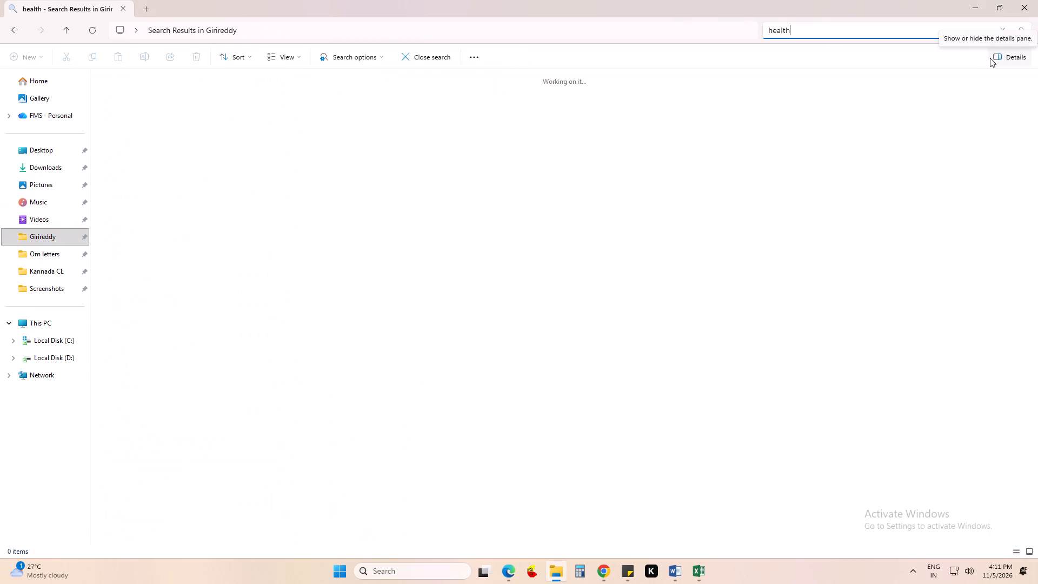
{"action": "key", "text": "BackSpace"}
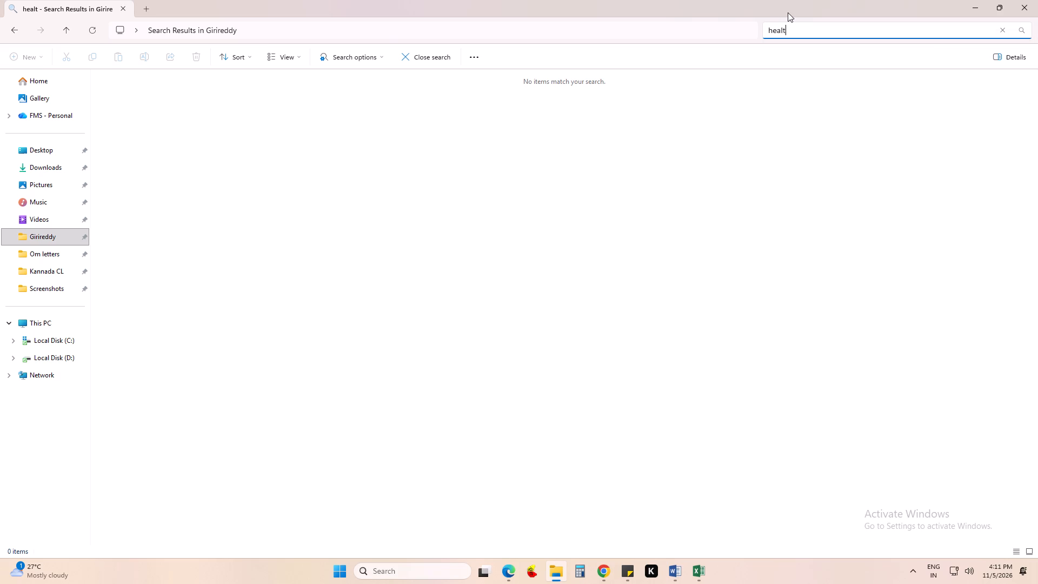
Clear the file search in Girireddy and open the kannada cl document from the Kannada CL folder.
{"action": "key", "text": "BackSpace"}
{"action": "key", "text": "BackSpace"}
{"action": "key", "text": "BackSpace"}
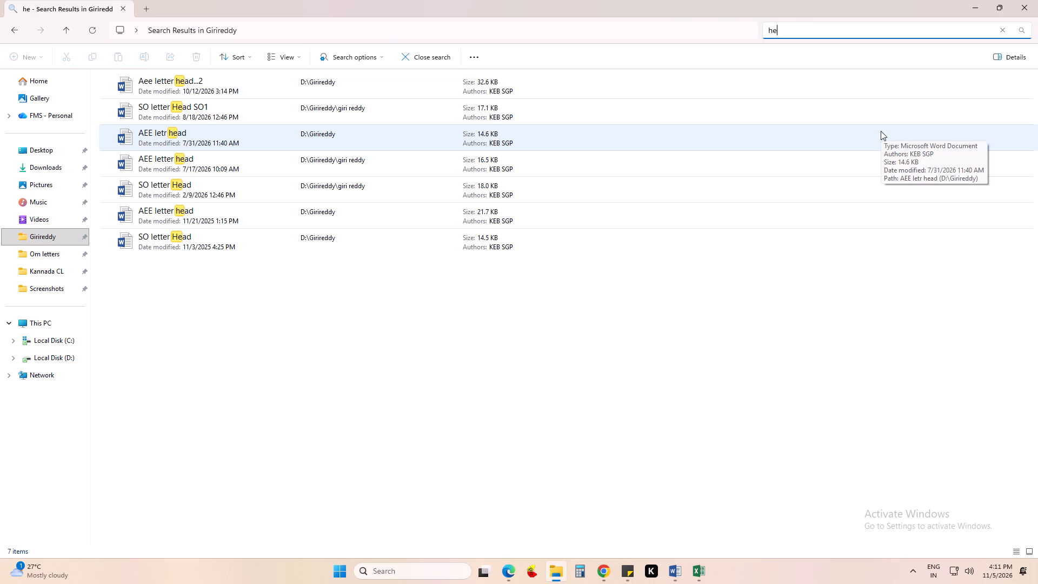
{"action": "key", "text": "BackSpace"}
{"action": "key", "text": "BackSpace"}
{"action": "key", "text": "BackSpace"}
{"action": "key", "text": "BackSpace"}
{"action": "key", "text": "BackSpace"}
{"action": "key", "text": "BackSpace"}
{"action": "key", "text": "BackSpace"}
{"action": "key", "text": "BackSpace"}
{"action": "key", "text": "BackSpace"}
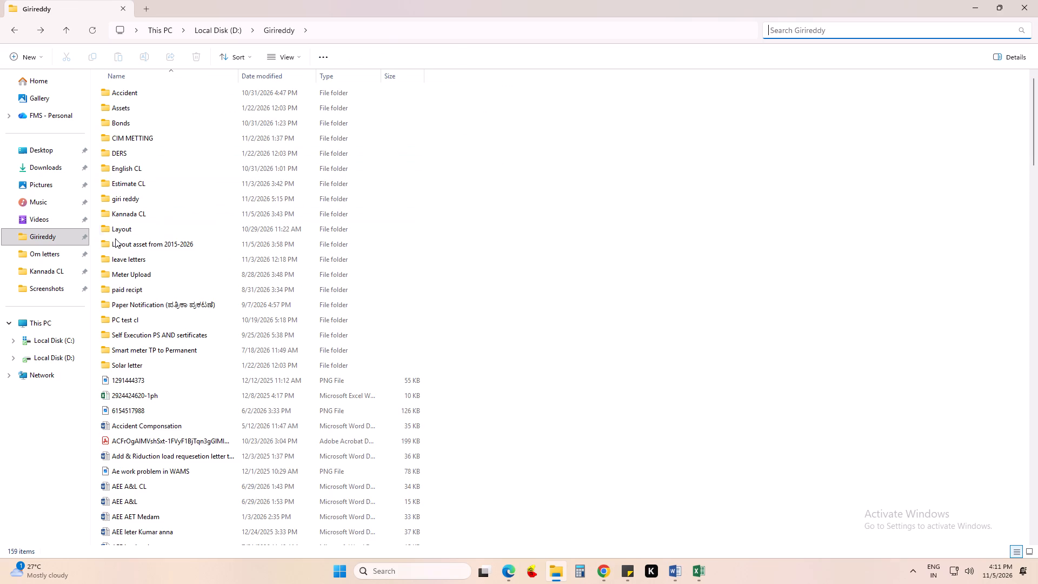
{"action": "double_click", "coordinate": [149, 214]}
{"action": "double_click", "coordinate": [143, 154]}
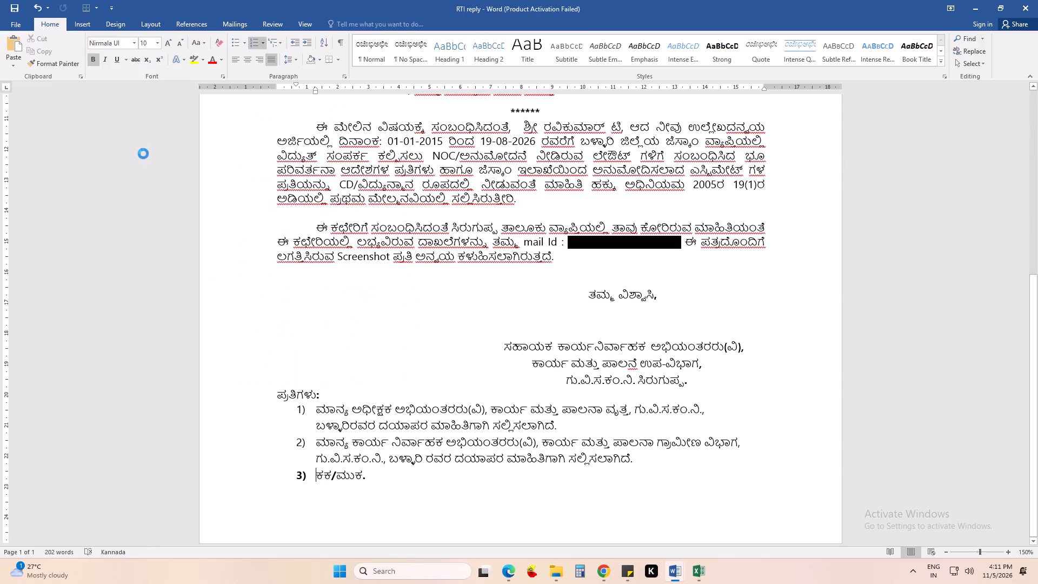
Close the data operator performance, copies, RTI CL and RTI reply documents, keeping kannada cl open.
{"action": "scroll", "coordinate": [355, 336], "scroll_direction": "down", "scroll_amount": 3}
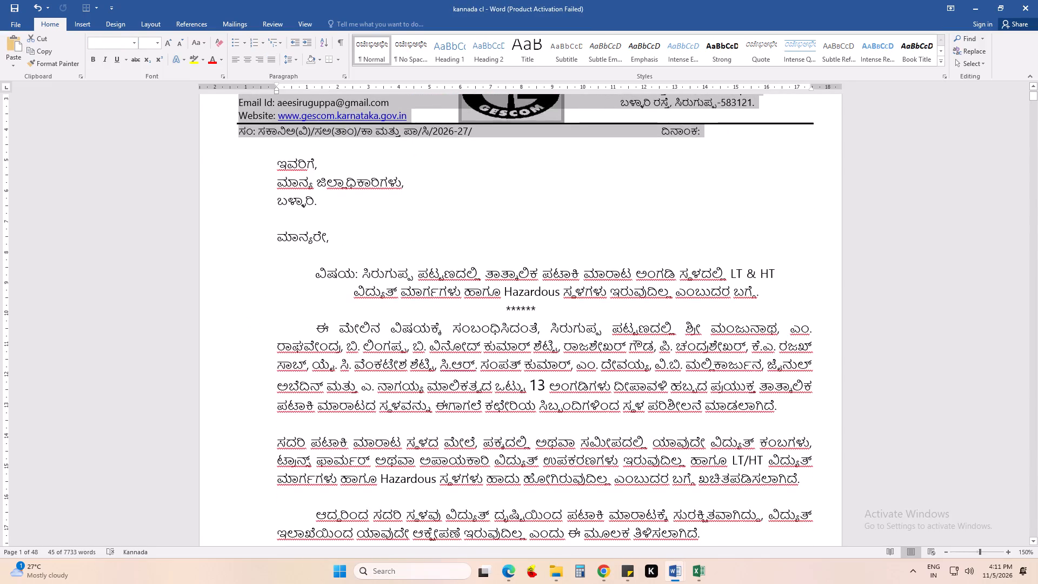
{"action": "scroll", "coordinate": [438, 366], "scroll_direction": "down", "scroll_amount": 5}
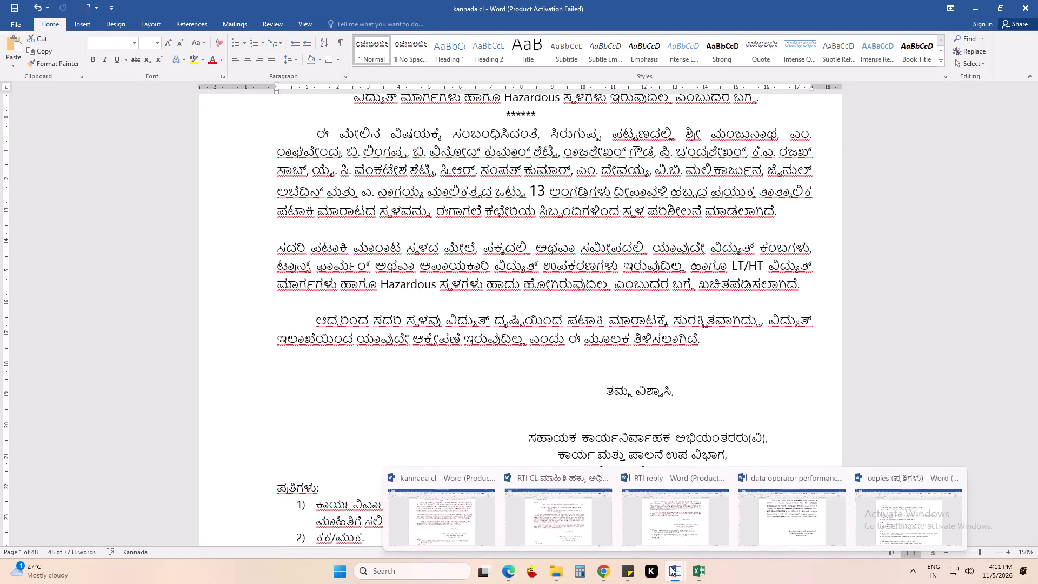
{"action": "left_click", "coordinate": [782, 501]}
{"action": "scroll", "coordinate": [906, 0], "scroll_direction": "up", "scroll_amount": 3}
{"action": "left_click", "coordinate": [1037, 0]}
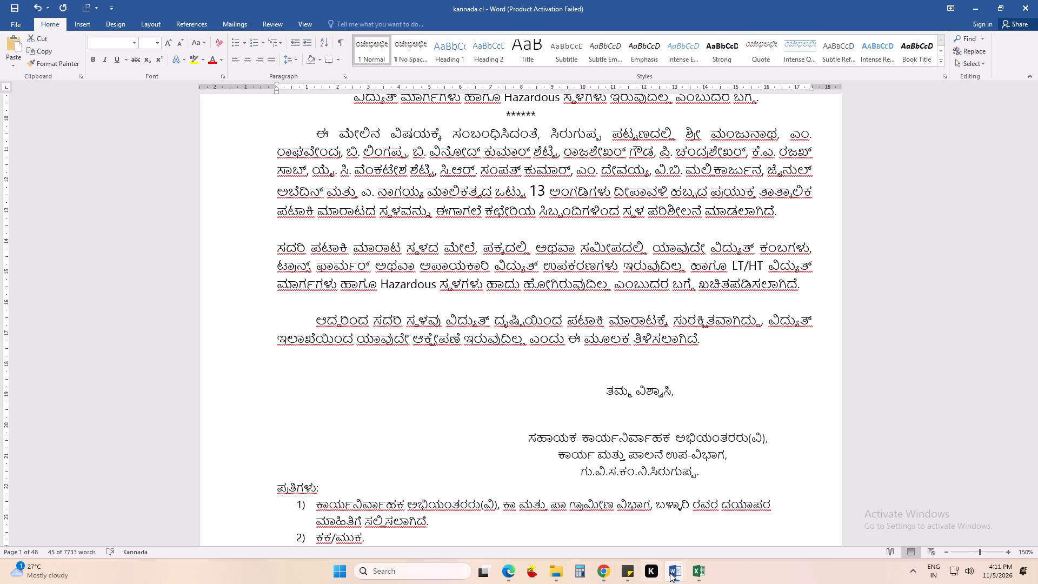
{"action": "left_click", "coordinate": [860, 505]}
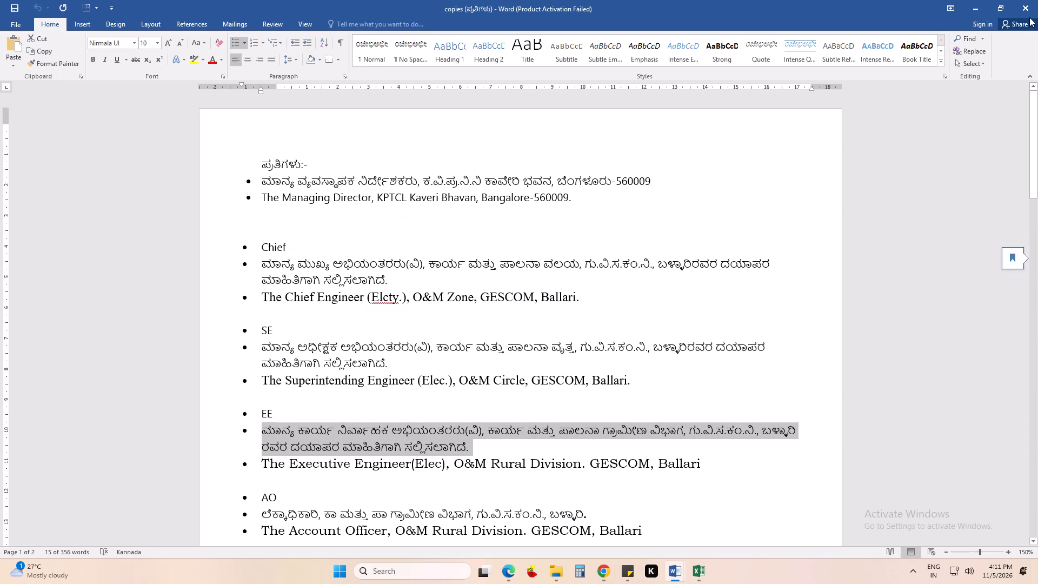
{"action": "left_click", "coordinate": [1029, 17]}
{"action": "left_click", "coordinate": [1028, 0]}
{"action": "left_click", "coordinate": [677, 575]}
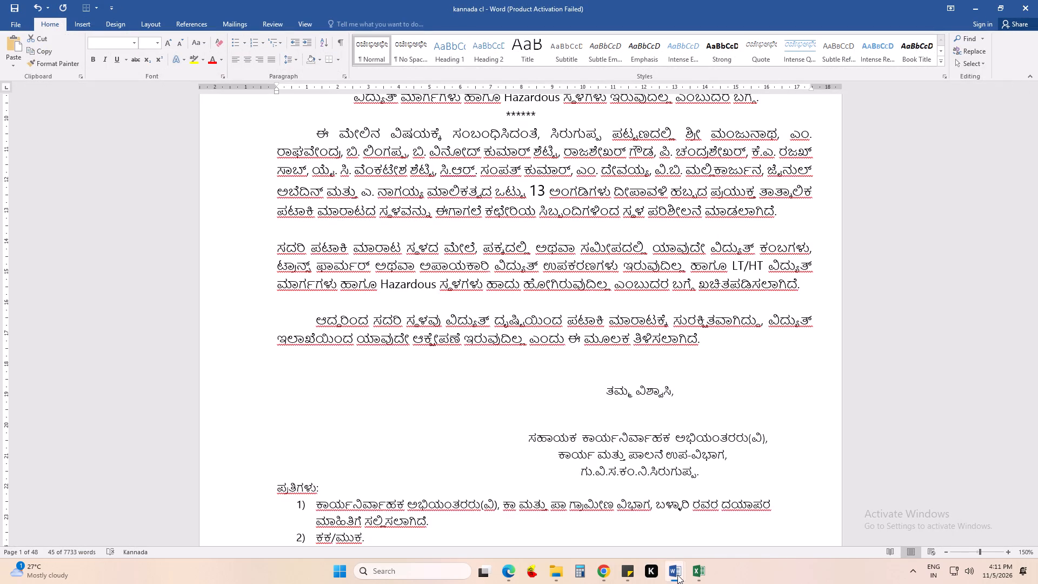
{"action": "left_click", "coordinate": [681, 497]}
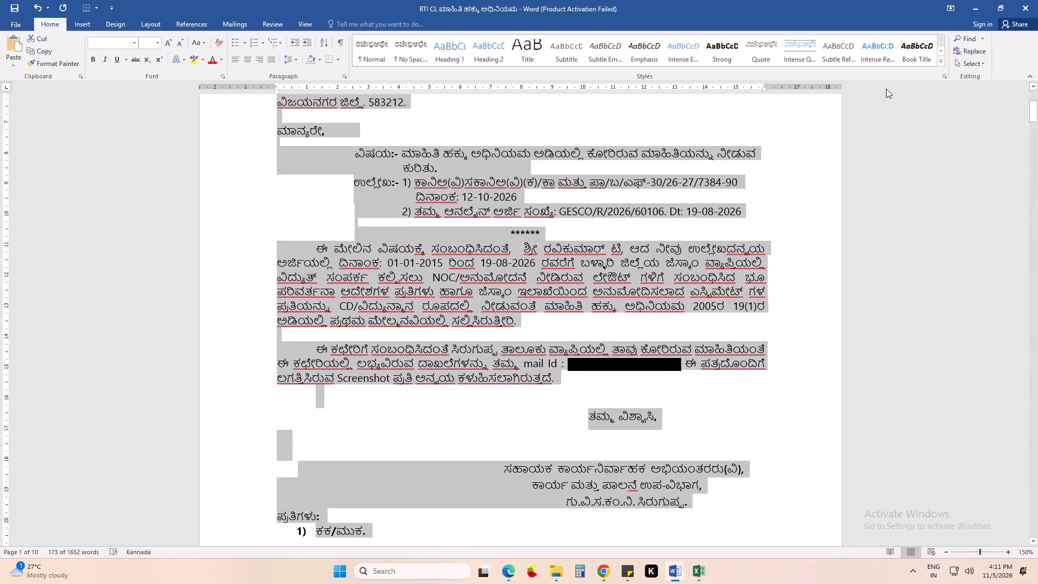
{"action": "scroll", "coordinate": [996, 44], "scroll_direction": "up", "scroll_amount": 5}
{"action": "left_click", "coordinate": [1026, 0]}
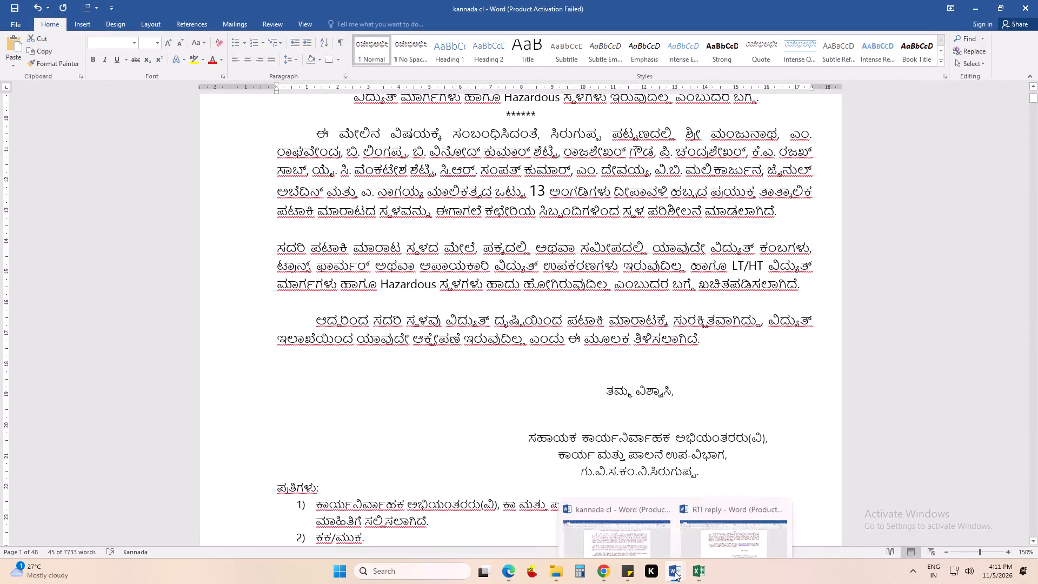
{"action": "left_click", "coordinate": [740, 505]}
{"action": "scroll", "coordinate": [742, 175], "scroll_direction": "up", "scroll_amount": 11}
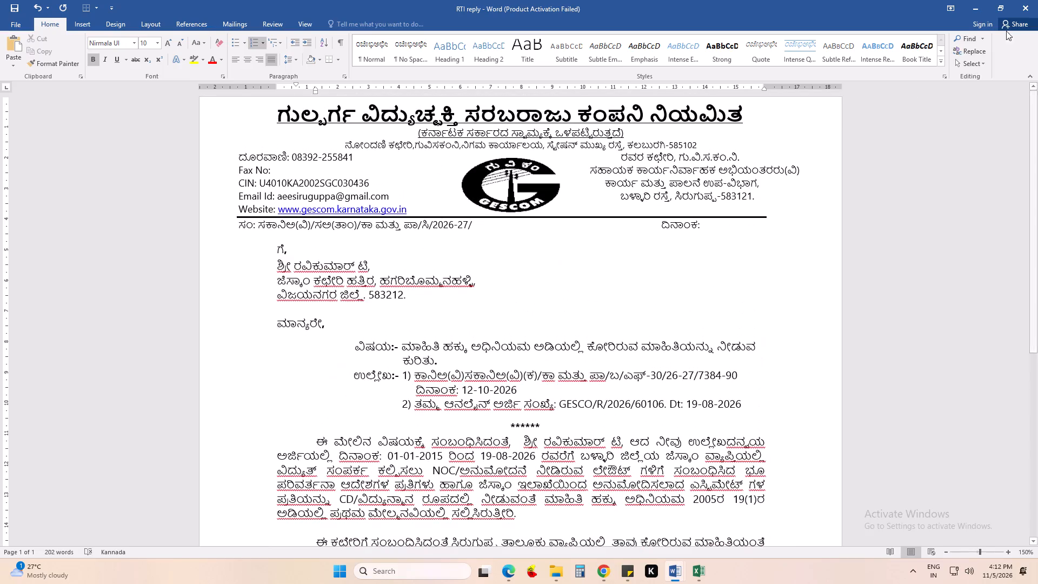
{"action": "left_click", "coordinate": [1035, 0]}
Copy the whole Health card family-details letter in kannada cl, from its letterhead through the signature block.
{"action": "scroll", "coordinate": [542, 331], "scroll_direction": "up", "scroll_amount": 5}
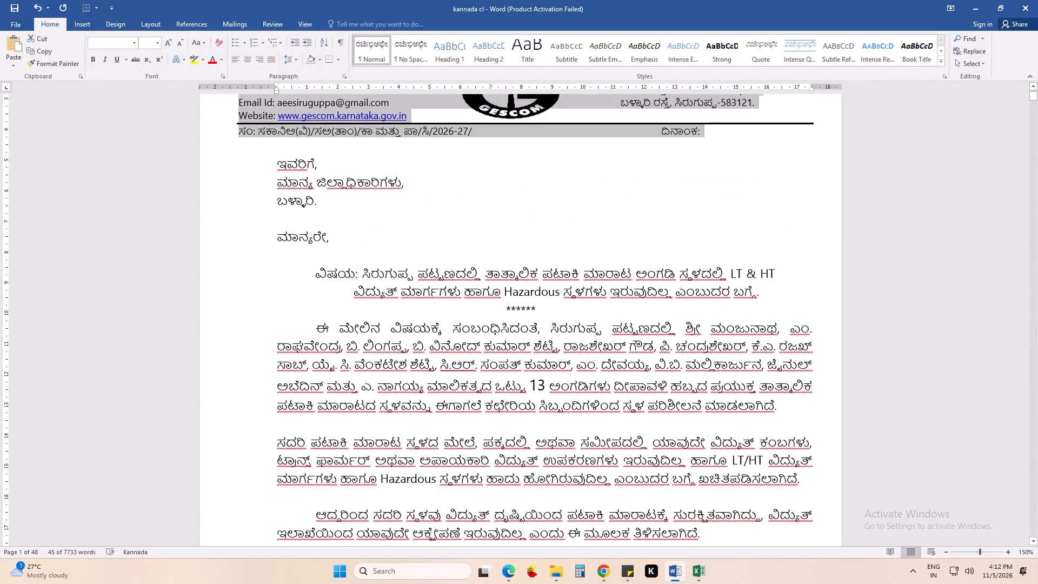
{"action": "scroll", "coordinate": [542, 331], "scroll_direction": "down", "scroll_amount": 10}
{"action": "left_click", "coordinate": [598, 393]}
{"action": "scroll", "coordinate": [596, 391], "scroll_direction": "down", "scroll_amount": 2}
{"action": "scroll", "coordinate": [591, 394], "scroll_direction": "up", "scroll_amount": 1}
{"action": "scroll", "coordinate": [589, 396], "scroll_direction": "down", "scroll_amount": 1}
{"action": "scroll", "coordinate": [588, 397], "scroll_direction": "up", "scroll_amount": 1}
{"action": "scroll", "coordinate": [587, 397], "scroll_direction": "down", "scroll_amount": 10}
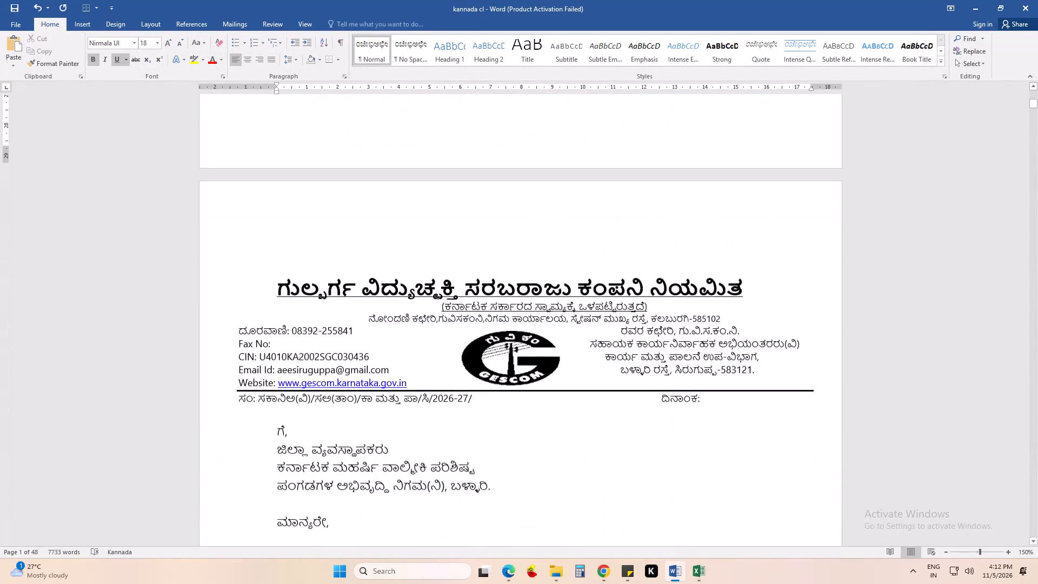
{"action": "scroll", "coordinate": [576, 400], "scroll_direction": "down", "scroll_amount": 6}
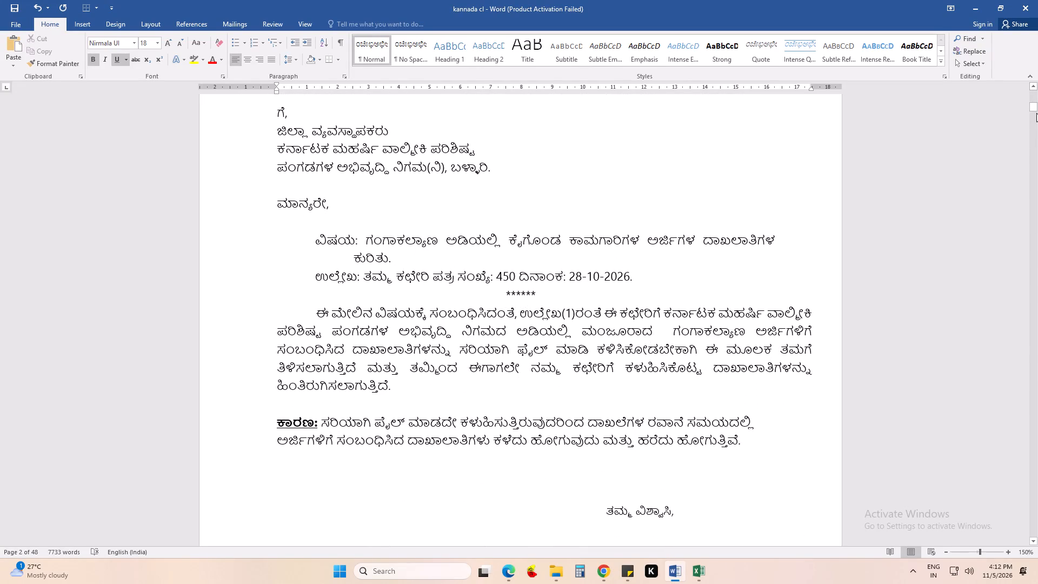
{"action": "left_click_drag", "start_coordinate": [1035, 110], "coordinate": [1037, 156]}
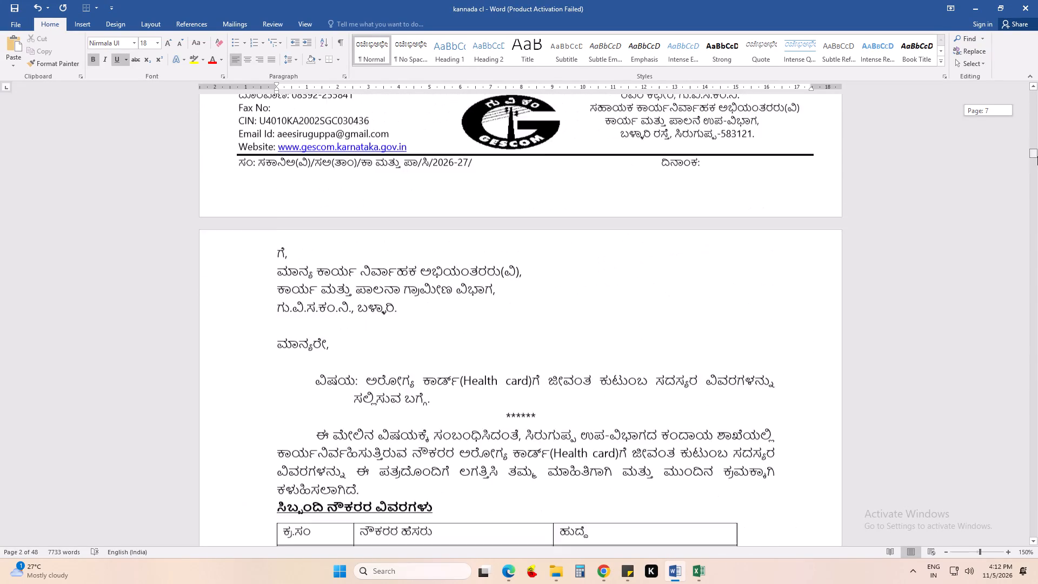
{"action": "left_click_drag", "start_coordinate": [1037, 156], "coordinate": [1037, 151]}
{"action": "scroll", "coordinate": [377, 243], "scroll_direction": "up", "scroll_amount": 2}
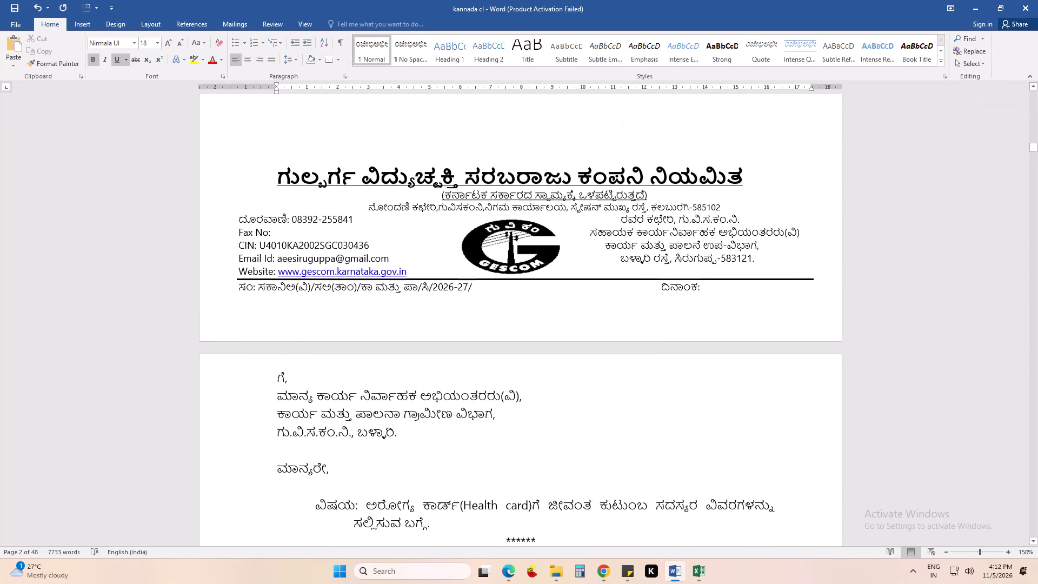
{"action": "left_click", "coordinate": [281, 228]}
{"action": "key", "text": "ctrl+shift+Down"}
{"action": "key", "text": "ctrl+shift+Down"}
{"action": "key", "text": "ctrl+shift+Down"}
{"action": "key", "text": "ctrl+shift+Down"}
{"action": "key", "text": "ctrl+shift+Down"}
{"action": "key", "text": "ctrl+shift+Down"}
{"action": "key", "text": "ctrl+shift+Down"}
{"action": "key", "text": "ctrl+shift+Down"}
{"action": "key", "text": "ctrl+shift+Down"}
{"action": "key", "text": "ctrl+shift+Down"}
{"action": "key", "text": "ctrl+shift+Down"}
{"action": "key", "text": "ctrl+shift+Down"}
{"action": "key", "text": "ctrl+shift+Down"}
{"action": "key", "text": "ctrl+shift+Down"}
{"action": "key", "text": "ctrl+shift+Down"}
{"action": "key", "text": "ctrl+shift+Down"}
{"action": "key", "text": "ctrl+shift+Down"}
{"action": "key", "text": "ctrl+shift+Down"}
{"action": "key", "text": "ctrl+shift+Down"}
{"action": "key", "text": "ctrl+shift+Down"}
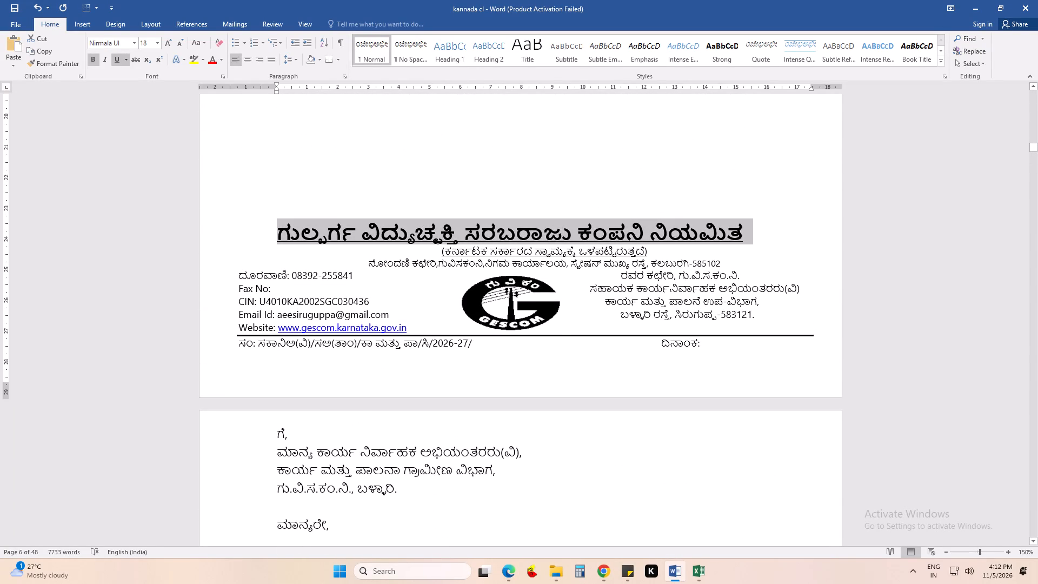
{"action": "key", "text": "ctrl+shift+Down"}
{"action": "key", "text": "ctrl+shift+Down"}
{"action": "key", "text": "ctrl+shift+Down"}
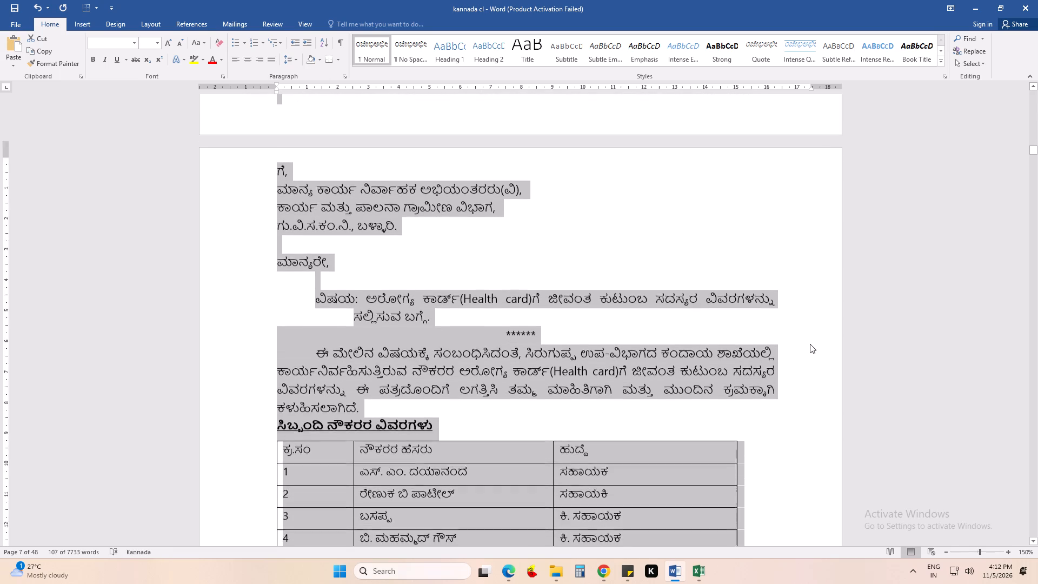
{"action": "key", "text": "ctrl+shift+Down"}
{"action": "key", "text": "ctrl+shift+Down"}
{"action": "key", "text": "ctrl+shift+Down"}
{"action": "key", "text": "ctrl+shift+Down"}
{"action": "key", "text": "ctrl+shift+Down"}
{"action": "key", "text": "ctrl+shift+Down"}
{"action": "key", "text": "ctrl+shift+Down"}
{"action": "key", "text": "ctrl+shift+Down"}
{"action": "key", "text": "ctrl+shift+Down"}
{"action": "key", "text": "ctrl+shift+Down"}
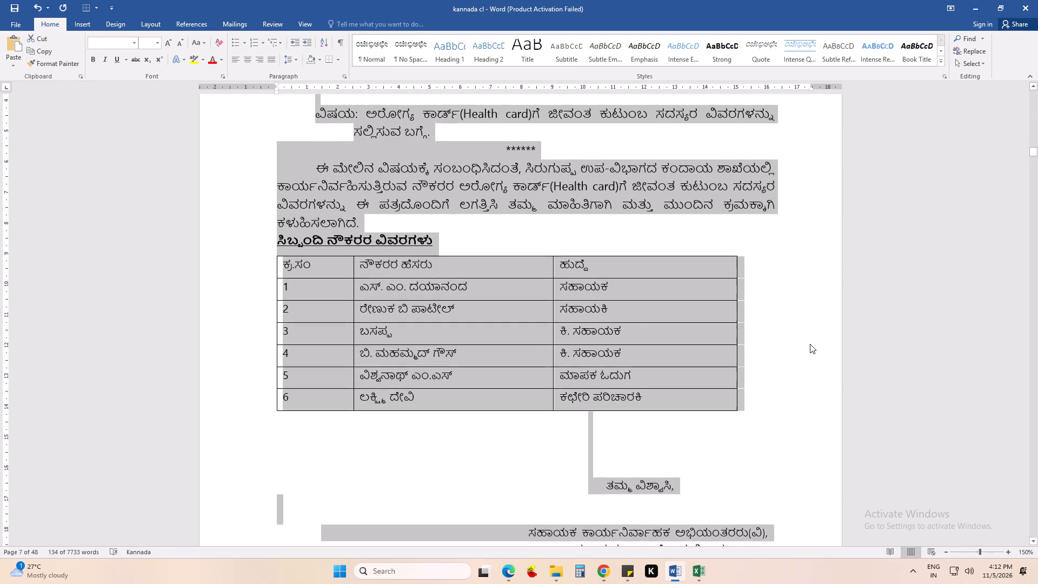
{"action": "key", "text": "ctrl+shift+Down"}
{"action": "key", "text": "ctrl+shift+Down"}
{"action": "key", "text": "ctrl+shift+Down"}
{"action": "key", "text": "ctrl+shift+Down"}
{"action": "key", "text": "ctrl+shift+Down"}
{"action": "key", "text": "ctrl+shift+Up"}
{"action": "key", "text": "ctrl+shift+Up"}
{"action": "key", "text": "ctrl+shift+Up"}
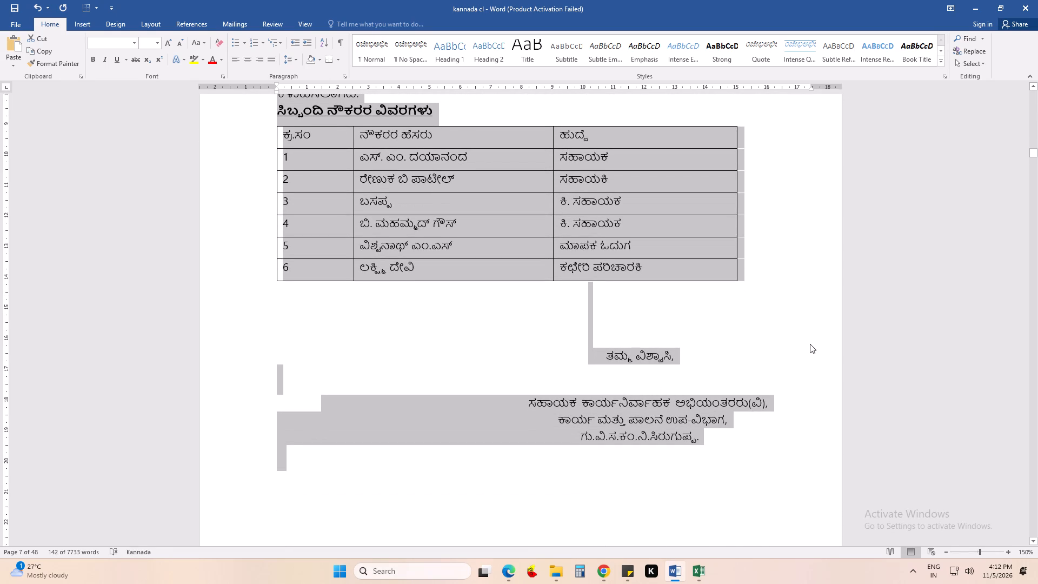
{"action": "key", "text": "ctrl+c"}
Paste the Health card letter at the very start of the document and add blank lines to push the existing first letter down.
{"action": "scroll", "coordinate": [792, 342], "scroll_direction": "up", "scroll_amount": 13}
{"action": "scroll", "coordinate": [321, 154], "scroll_direction": "down", "scroll_amount": 1}
{"action": "scroll", "coordinate": [321, 154], "scroll_direction": "up", "scroll_amount": 5}
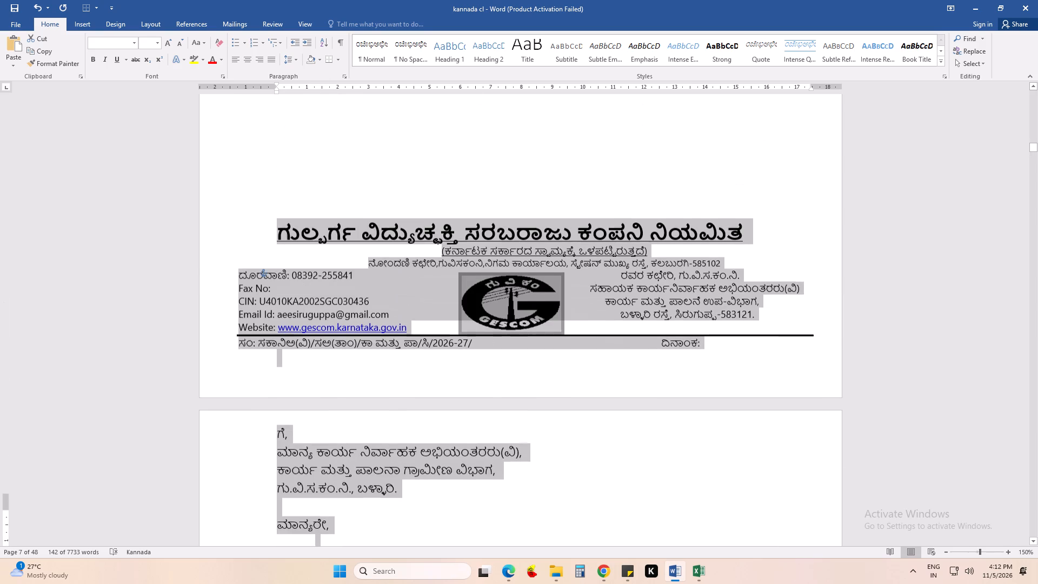
{"action": "left_click_drag", "start_coordinate": [1036, 148], "coordinate": [1035, 62]}
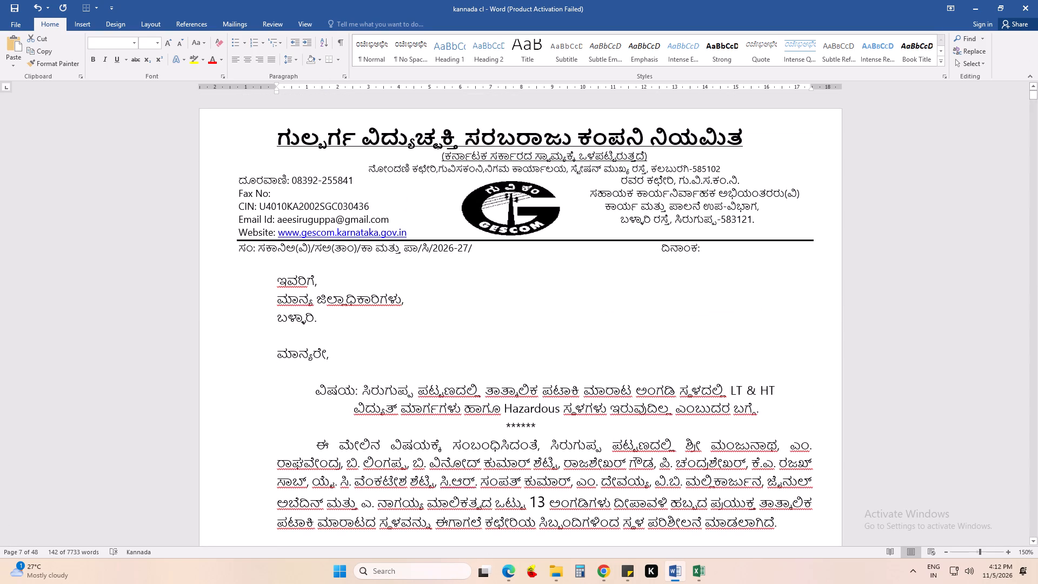
{"action": "left_click", "coordinate": [275, 130]}
{"action": "key", "text": "ctrl+v"}
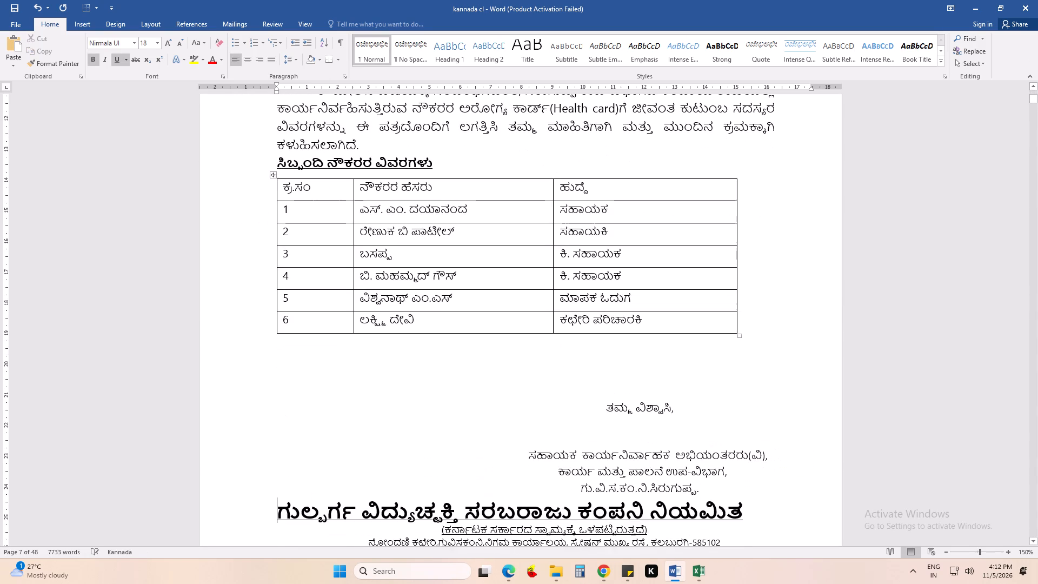
{"action": "key", "text": "Return"}
{"action": "key", "text": "Return"}
{"action": "key", "text": "Return"}
{"action": "key", "text": "Return"}
{"action": "key", "text": "Return"}
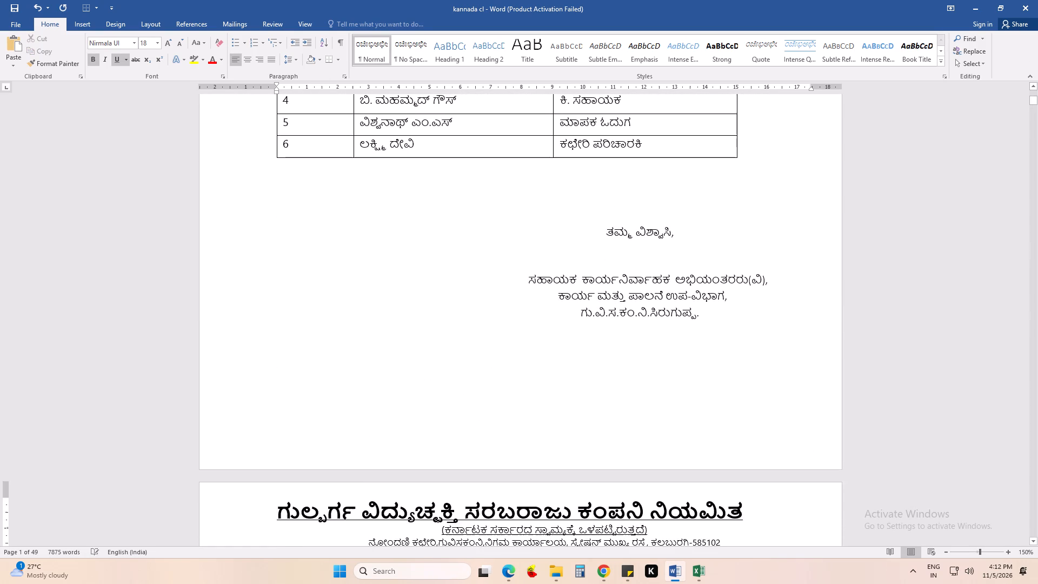
Delete the employee details table from the pasted Health card letter.
{"action": "scroll", "coordinate": [635, 154], "scroll_direction": "up", "scroll_amount": 6}
{"action": "right_click", "coordinate": [272, 230]}
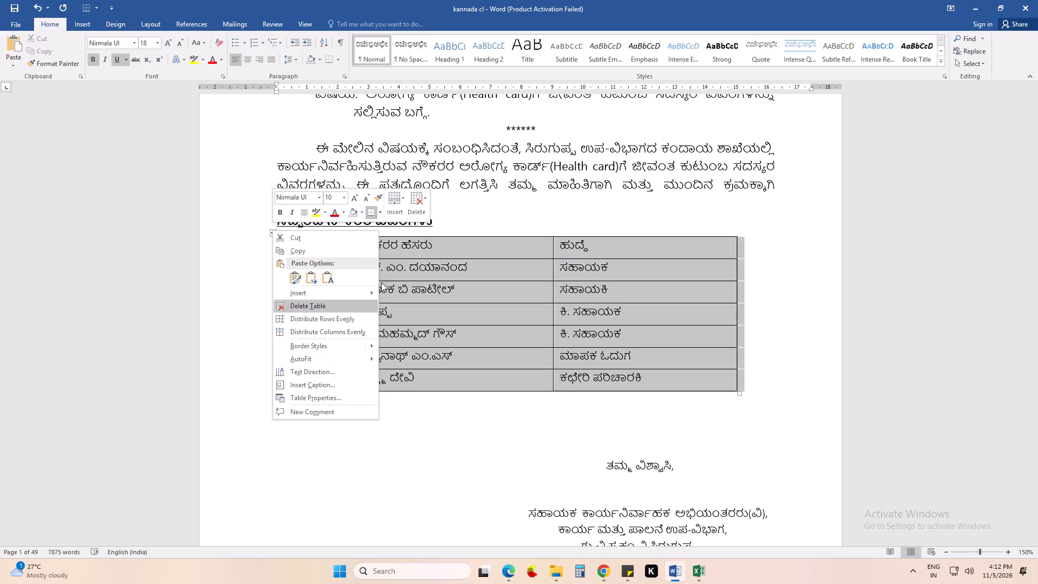
{"action": "left_click", "coordinate": [323, 303]}
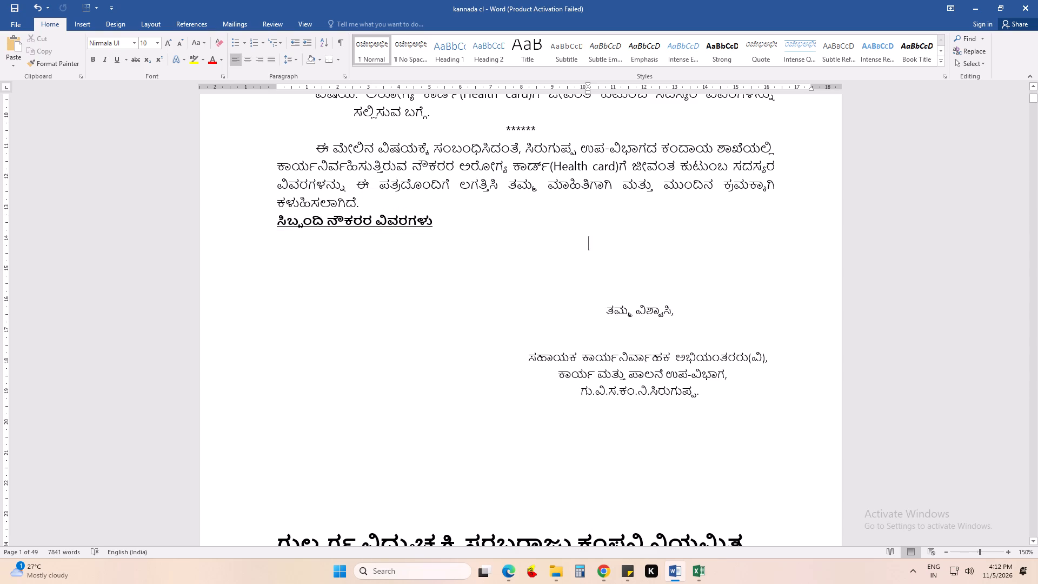
Delete the underlined heading "ಸಿಬ್ಬಂದಿ ನೌಕರರ ವಿವರಗಳು" below the pasted letter's body paragraph.
{"action": "left_click", "coordinate": [439, 216]}
{"action": "key", "text": "BackSpace"}
{"action": "key", "text": "BackSpace"}
{"action": "key", "text": "BackSpace"}
{"action": "key", "text": "BackSpace"}
{"action": "key", "text": "BackSpace"}
{"action": "key", "text": "BackSpace"}
{"action": "key", "text": "BackSpace"}
{"action": "key", "text": "BackSpace"}
{"action": "key", "text": "BackSpace"}
{"action": "key", "text": "BackSpace"}
{"action": "key", "text": "BackSpace"}
{"action": "key", "text": "BackSpace"}
{"action": "key", "text": "BackSpace"}
{"action": "key", "text": "BackSpace"}
{"action": "key", "text": "BackSpace"}
{"action": "key", "text": "BackSpace"}
{"action": "key", "text": "BackSpace"}
{"action": "key", "text": "BackSpace"}
{"action": "key", "text": "BackSpace"}
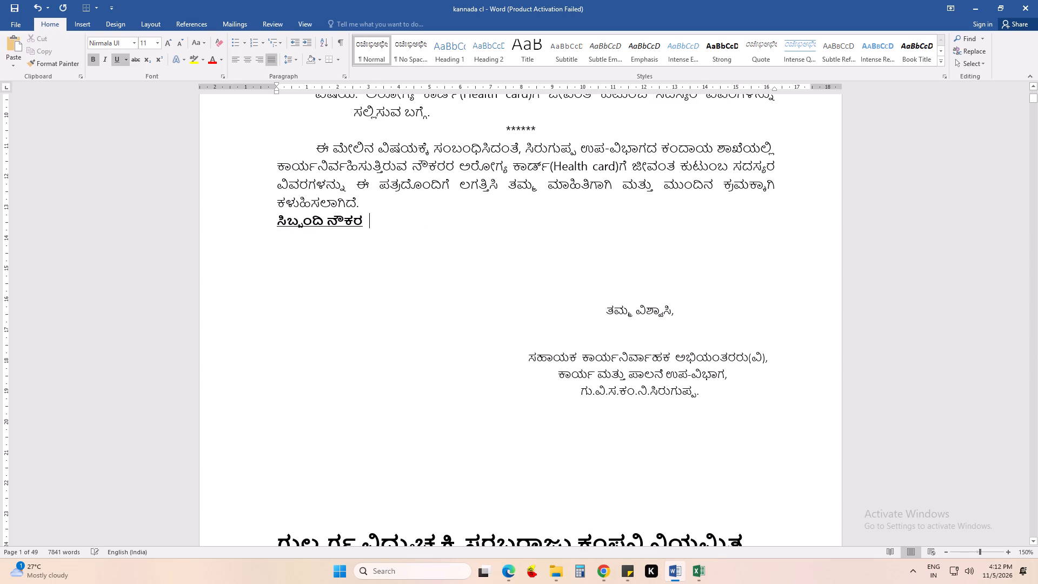
{"action": "key", "text": "BackSpace"}
{"action": "key", "text": "BackSpace"}
{"action": "key", "text": "BackSpace"}
{"action": "key", "text": "BackSpace"}
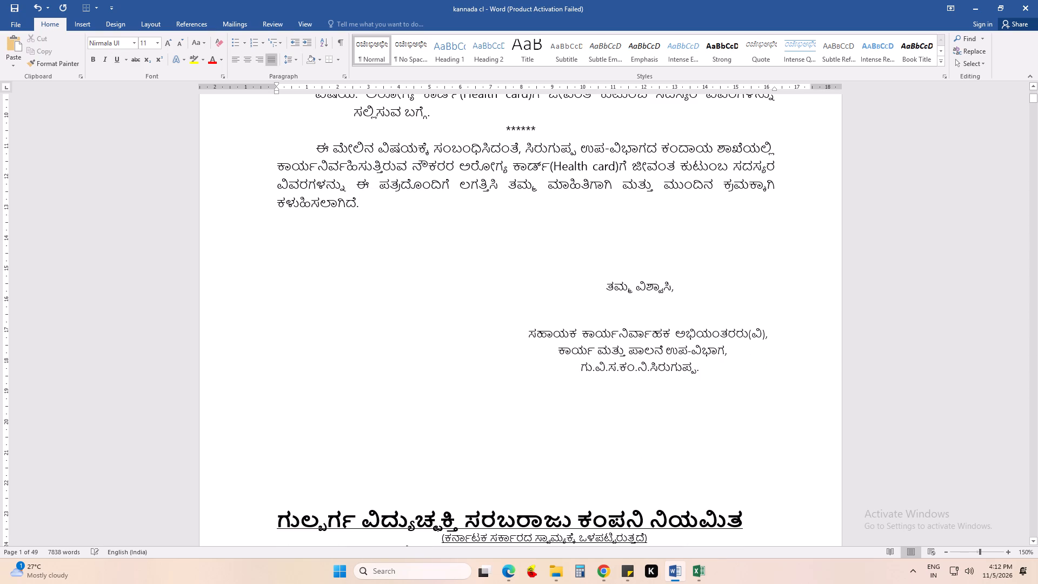
Add blank lines after the pasted letter's signature block so the next letter starts on page 2, and save the document.
{"action": "scroll", "coordinate": [1035, 332], "scroll_direction": "up", "scroll_amount": 5}
{"action": "scroll", "coordinate": [680, 350], "scroll_direction": "down", "scroll_amount": 8}
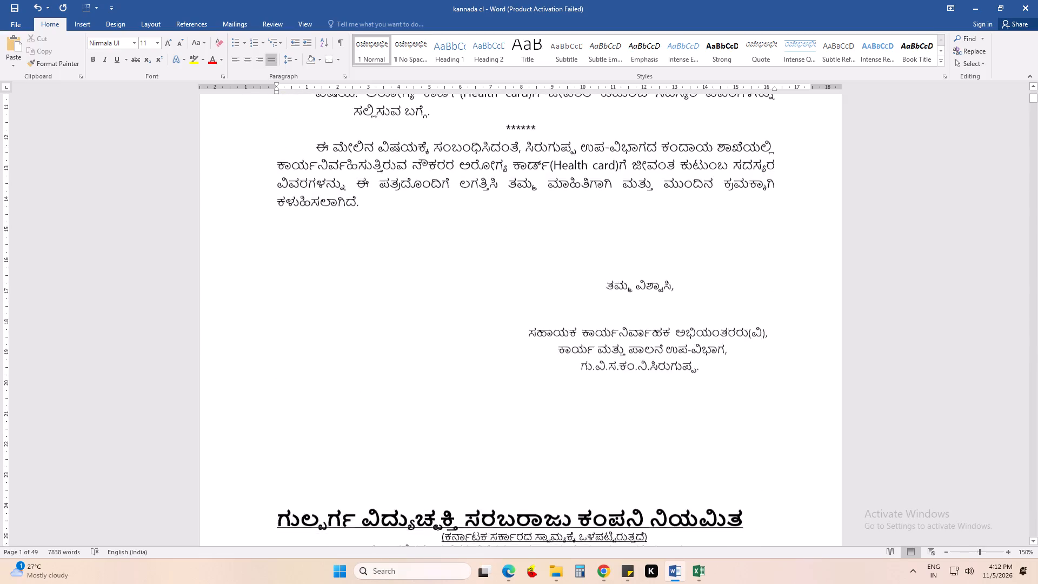
{"action": "scroll", "coordinate": [680, 350], "scroll_direction": "down", "scroll_amount": 2}
{"action": "left_click", "coordinate": [568, 289]}
{"action": "key", "text": "Return"}
{"action": "key", "text": "Return"}
{"action": "key", "text": "Return"}
{"action": "key", "text": "Return"}
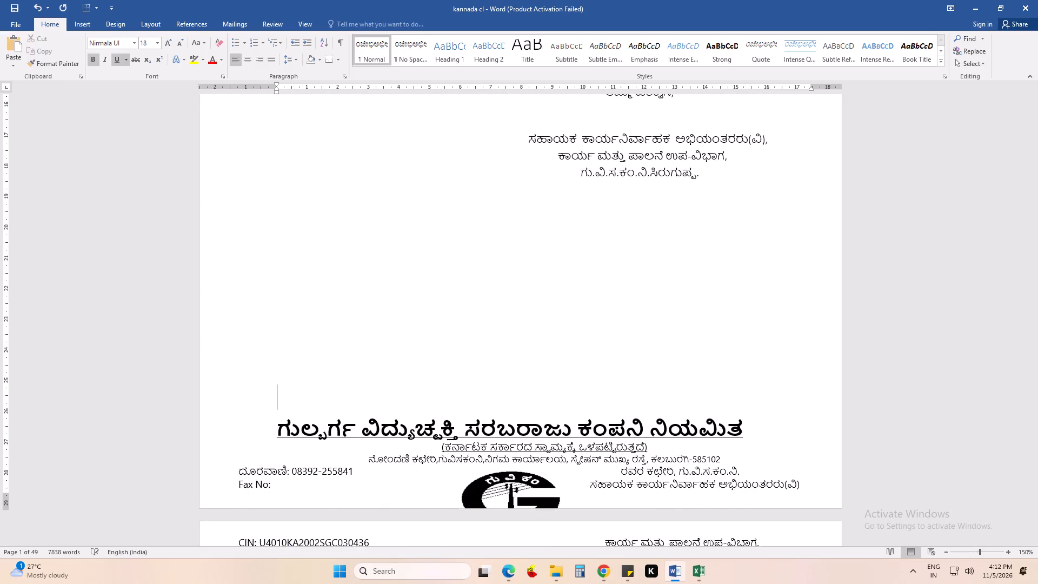
{"action": "key", "text": "Return"}
{"action": "key", "text": "Return"}
{"action": "key", "text": "Return"}
{"action": "key", "text": "Return"}
{"action": "key", "text": "ctrl+s"}
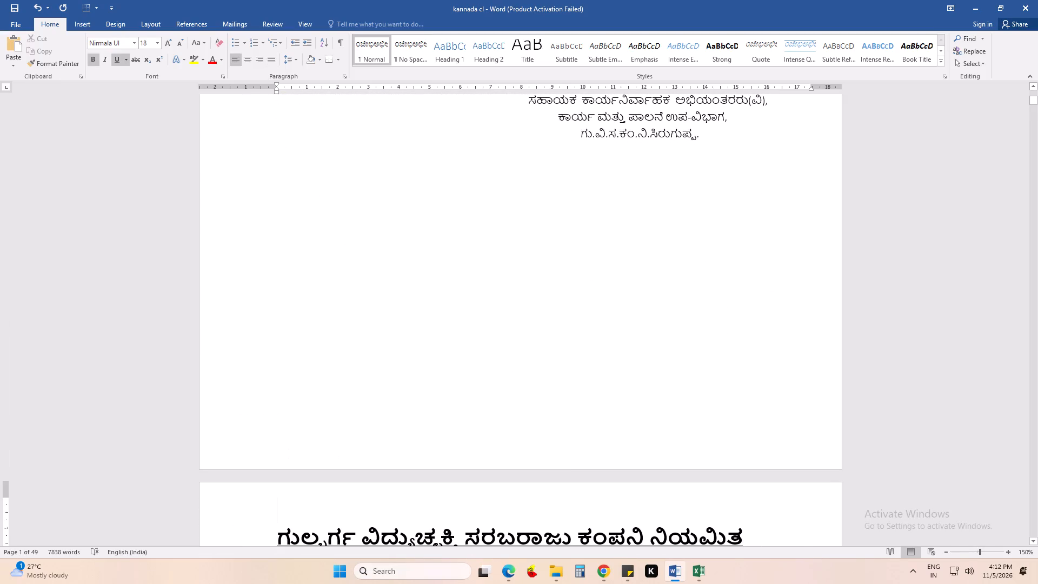
Replace the branch name ಕಂದಾಯ with ಹಚ್ಚೊಳ್ಳಿ in the first line of the new Health card letter's body paragraph.
{"action": "scroll", "coordinate": [783, 419], "scroll_direction": "up", "scroll_amount": 17}
{"action": "scroll", "coordinate": [373, 336], "scroll_direction": "up", "scroll_amount": 2}
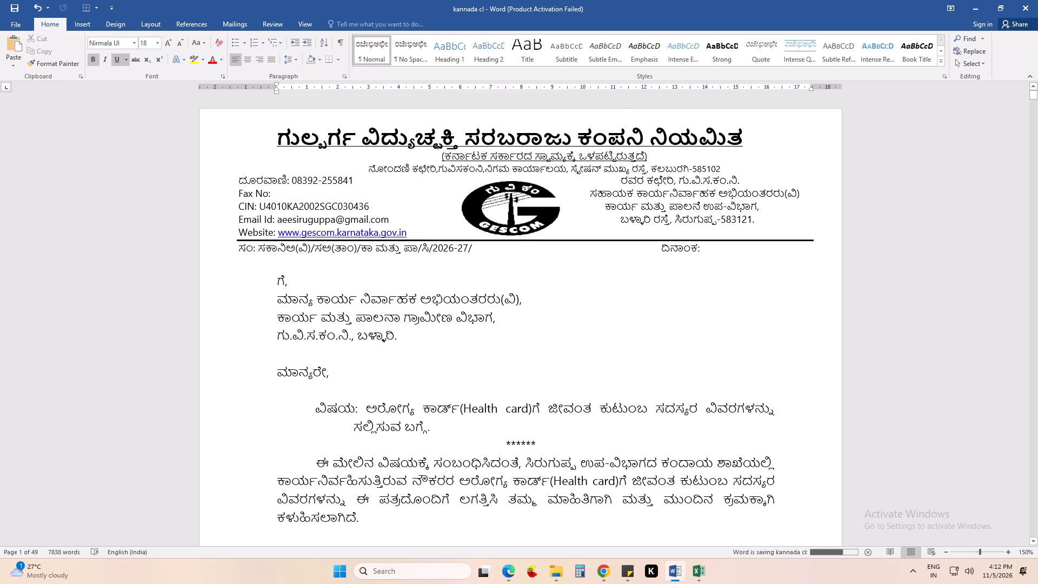
{"action": "left_click", "coordinate": [398, 402]}
{"action": "key", "text": "Down"}
{"action": "key", "text": "Down"}
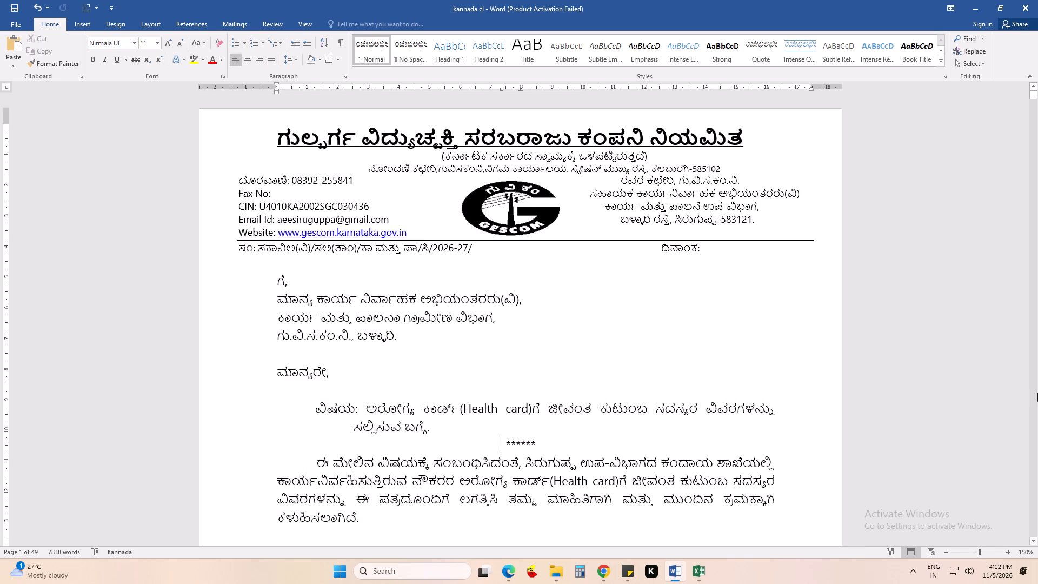
{"action": "key", "text": "Down"}
{"action": "key", "text": "Right"}
{"action": "key", "text": "Right"}
{"action": "key", "text": "Right"}
{"action": "key", "text": "Right"}
{"action": "key", "text": "Right"}
{"action": "key", "text": "Right"}
{"action": "key", "text": "Right"}
{"action": "key", "text": "Right"}
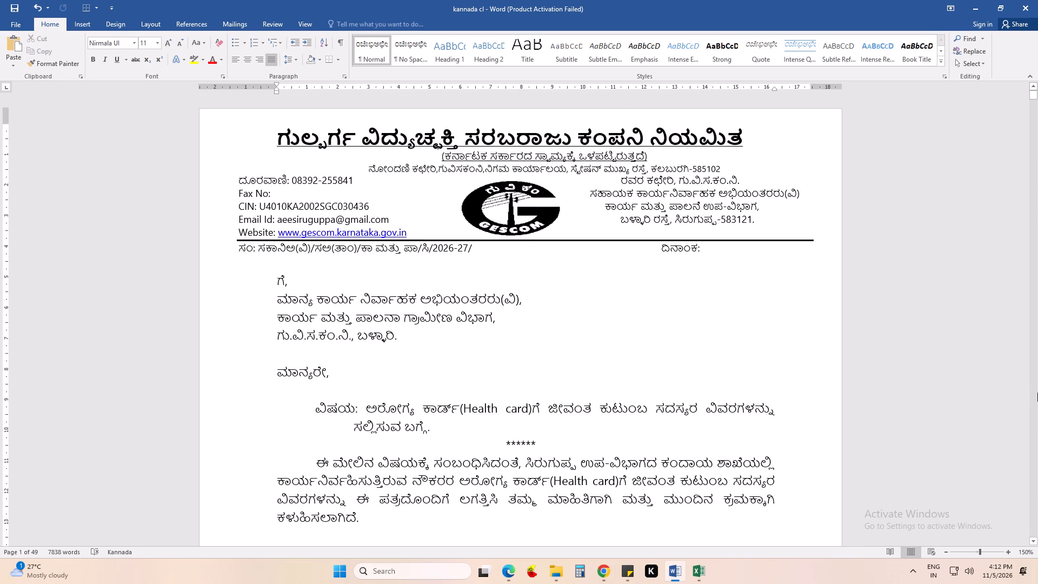
{"action": "key", "text": "Down"}
{"action": "key", "text": "Left"}
{"action": "key", "text": "Left"}
{"action": "key", "text": "Left"}
{"action": "key", "text": "Left"}
{"action": "key", "text": "Left"}
{"action": "key", "text": "Left"}
{"action": "key", "text": "Left"}
{"action": "key", "text": "Up"}
{"action": "key", "text": "Right"}
{"action": "key", "text": "Right"}
{"action": "key", "text": "Right"}
{"action": "key", "text": "Right"}
{"action": "key", "text": "Right"}
{"action": "key", "text": "Right"}
{"action": "key", "text": "Right"}
{"action": "key", "text": "Right"}
{"action": "key", "text": "Right"}
{"action": "key", "text": "Right"}
{"action": "key", "text": "Right"}
{"action": "key", "text": "Right"}
{"action": "key", "text": "Right"}
{"action": "key", "text": "Right"}
{"action": "key", "text": "Right"}
{"action": "key", "text": "Right"}
{"action": "key", "text": "Right"}
{"action": "key", "text": "Right"}
{"action": "key", "text": "Right"}
{"action": "key", "text": "Right"}
{"action": "key", "text": "Left"}
{"action": "key", "text": "shift+Right"}
{"action": "key", "text": "shift+Right"}
{"action": "key", "text": "shift+Right"}
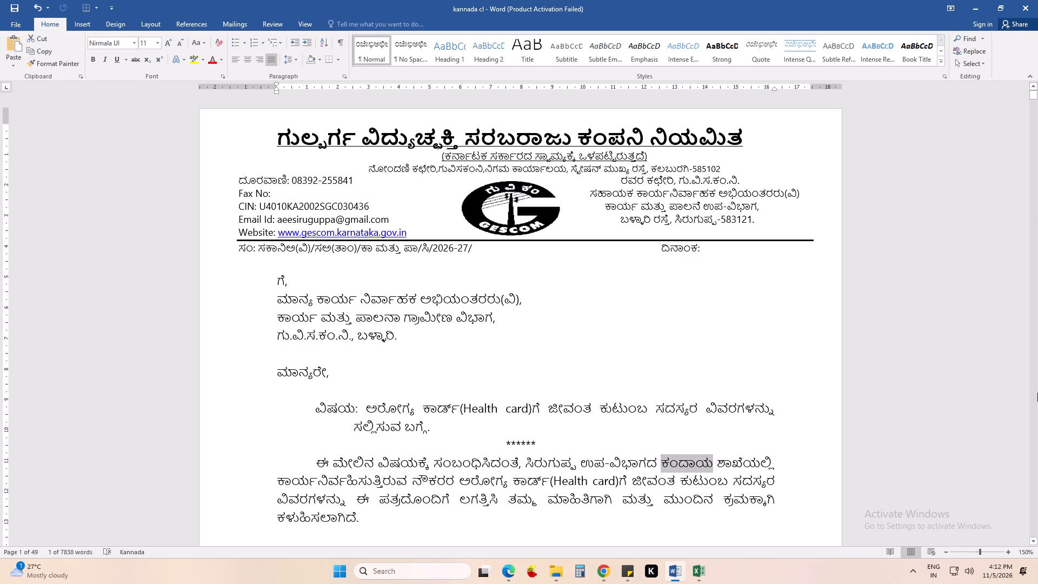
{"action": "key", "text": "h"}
{"action": "key", "text": "BackSpace"}
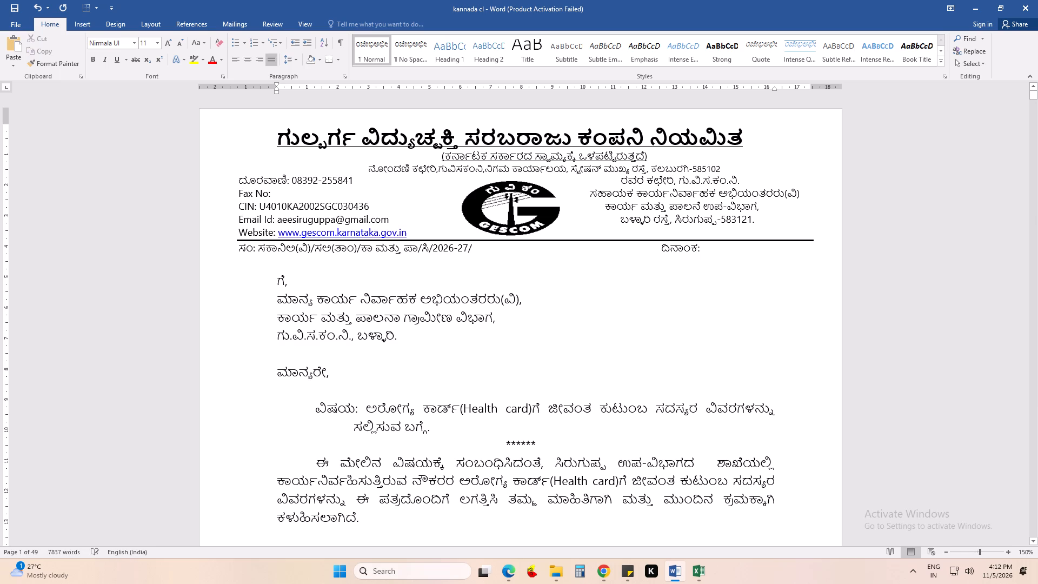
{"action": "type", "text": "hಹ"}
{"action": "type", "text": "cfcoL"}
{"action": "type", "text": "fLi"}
Place the insertion point just before ಸಿರುಗುಪ್ಪ in the first line of the new letter's body paragraph.
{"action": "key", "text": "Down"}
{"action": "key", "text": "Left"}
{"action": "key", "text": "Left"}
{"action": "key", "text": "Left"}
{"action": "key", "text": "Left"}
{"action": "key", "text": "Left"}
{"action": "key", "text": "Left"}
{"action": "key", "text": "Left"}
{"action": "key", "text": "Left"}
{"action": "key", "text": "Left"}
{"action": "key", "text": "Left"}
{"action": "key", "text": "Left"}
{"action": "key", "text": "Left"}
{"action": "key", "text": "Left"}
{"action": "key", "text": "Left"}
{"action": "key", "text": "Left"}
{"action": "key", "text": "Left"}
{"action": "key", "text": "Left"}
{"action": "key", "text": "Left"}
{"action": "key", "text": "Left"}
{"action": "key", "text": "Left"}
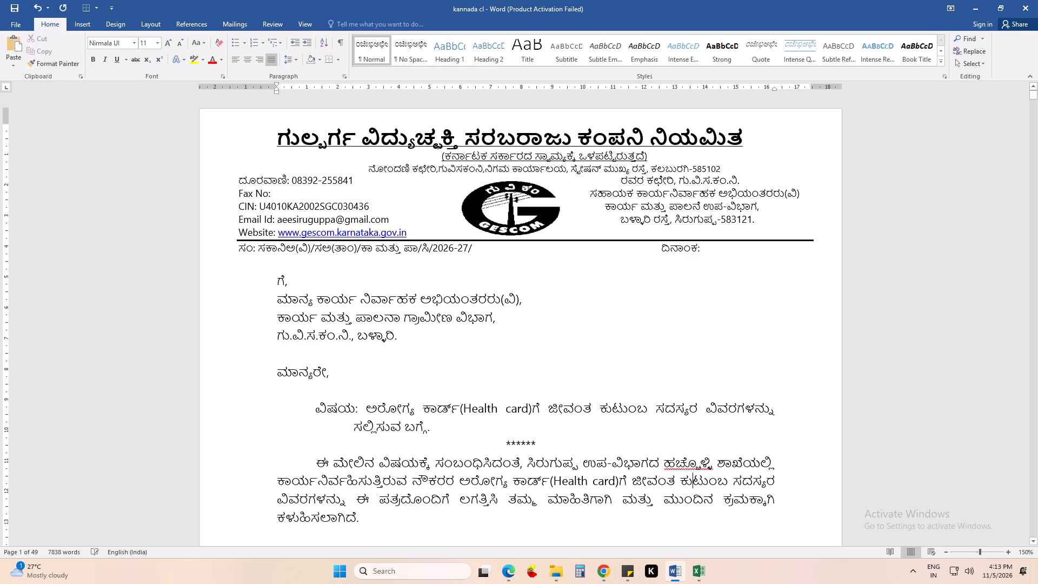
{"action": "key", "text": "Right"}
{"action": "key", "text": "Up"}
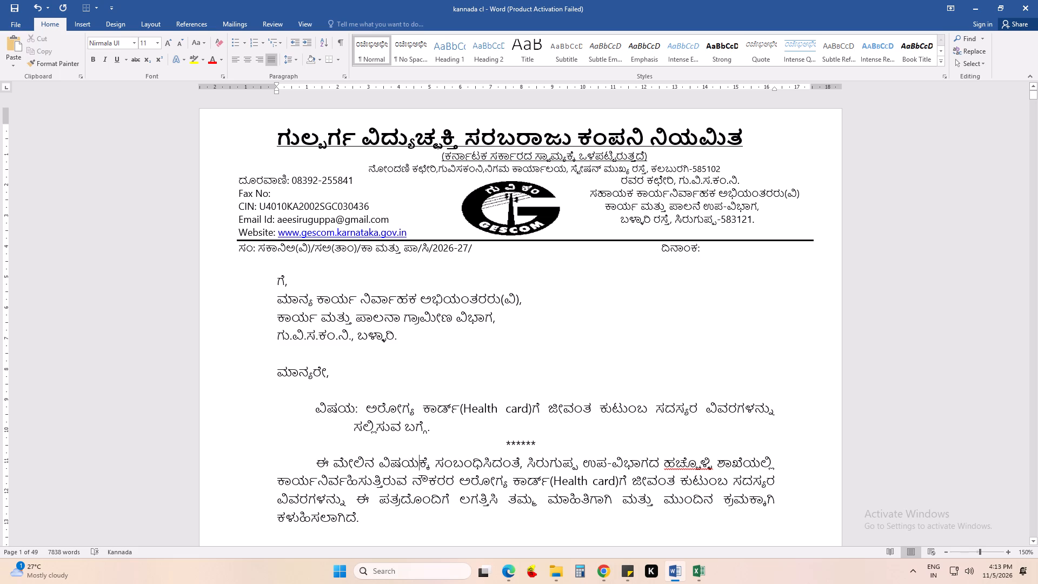
{"action": "left_click", "coordinate": [527, 464]}
Look through the earlier letters in the document, including the other Health card letters and their employee tables, and return to the first letter.
{"action": "scroll", "coordinate": [565, 496], "scroll_direction": "down", "scroll_amount": 4}
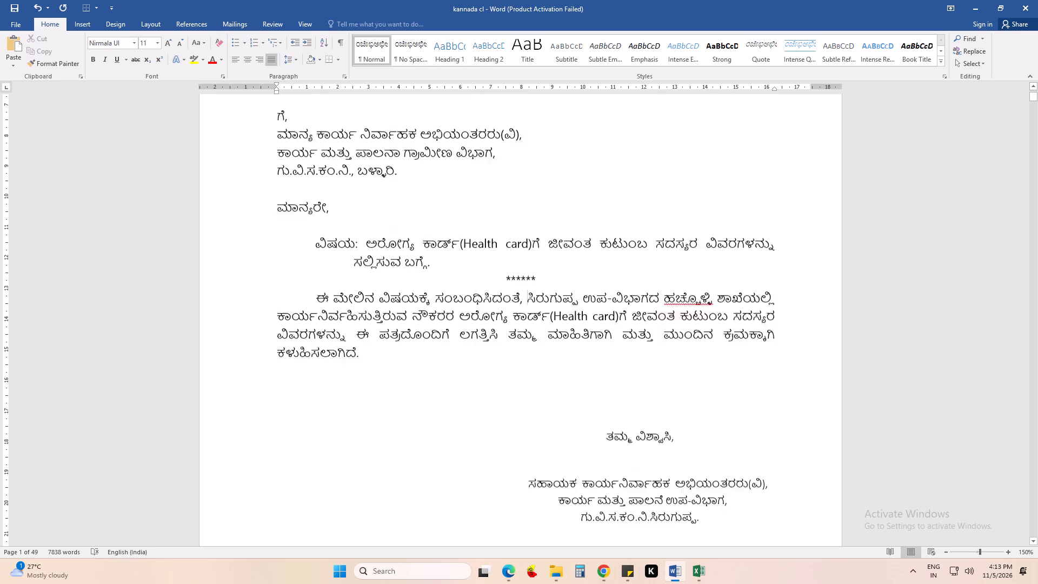
{"action": "scroll", "coordinate": [570, 493], "scroll_direction": "down", "scroll_amount": 7}
{"action": "scroll", "coordinate": [644, 420], "scroll_direction": "down", "scroll_amount": 12}
{"action": "scroll", "coordinate": [738, 369], "scroll_direction": "up", "scroll_amount": 1}
{"action": "scroll", "coordinate": [732, 371], "scroll_direction": "down", "scroll_amount": 9}
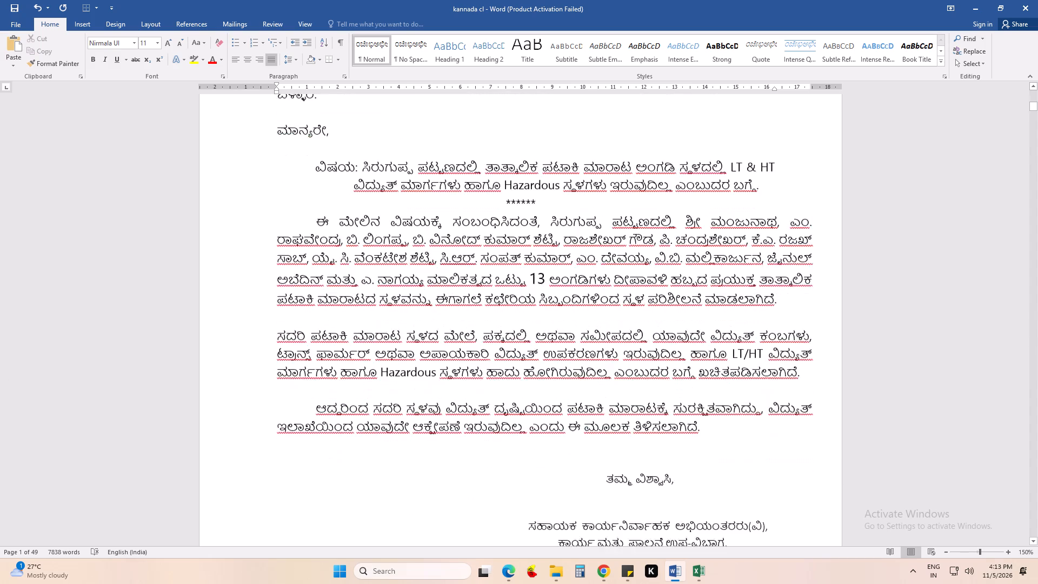
{"action": "scroll", "coordinate": [658, 390], "scroll_direction": "down", "scroll_amount": 10}
{"action": "scroll", "coordinate": [793, 331], "scroll_direction": "up", "scroll_amount": 1}
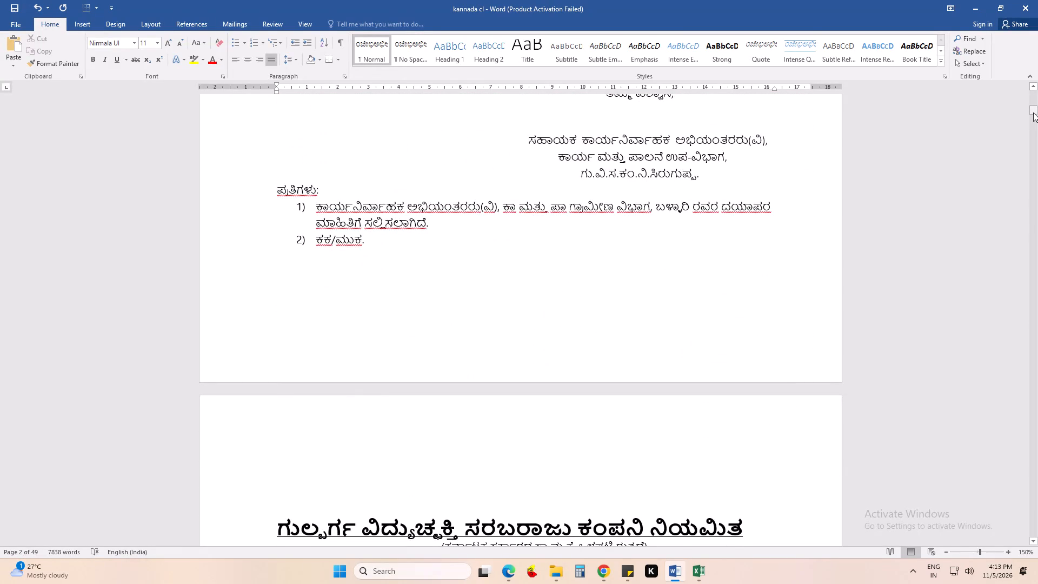
{"action": "left_click_drag", "start_coordinate": [1033, 112], "coordinate": [1028, 136]}
{"action": "scroll", "coordinate": [729, 326], "scroll_direction": "down", "scroll_amount": 5}
{"action": "scroll", "coordinate": [729, 320], "scroll_direction": "up", "scroll_amount": 1}
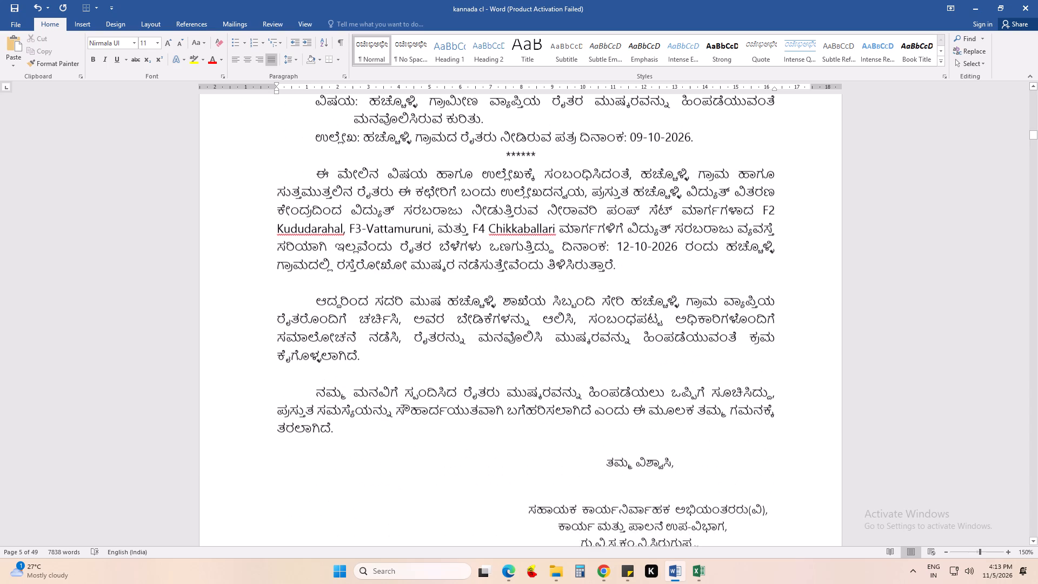
{"action": "scroll", "coordinate": [729, 318], "scroll_direction": "down", "scroll_amount": 20}
{"action": "scroll", "coordinate": [729, 318], "scroll_direction": "down", "scroll_amount": 4}
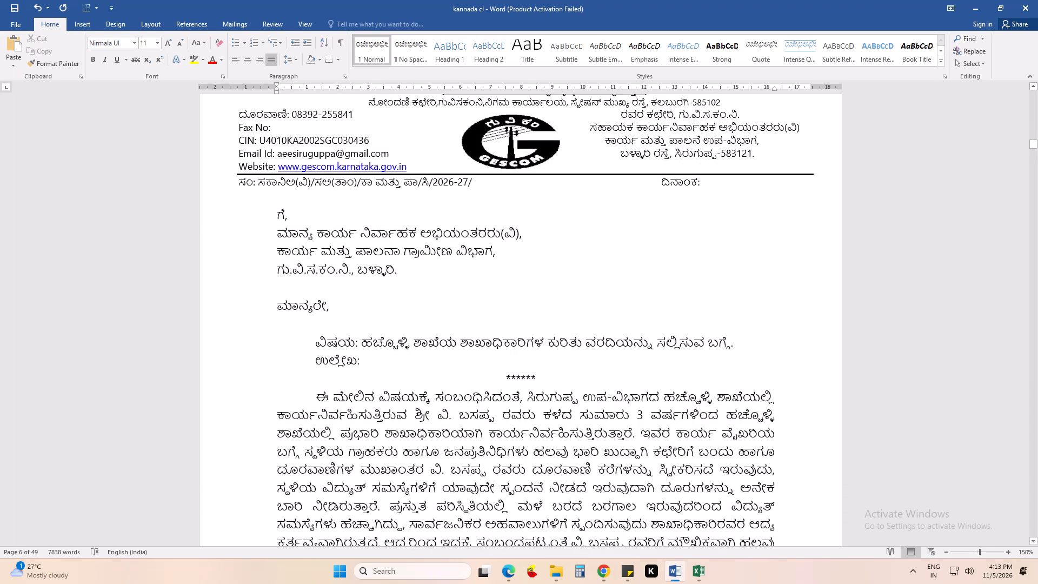
{"action": "scroll", "coordinate": [729, 318], "scroll_direction": "down", "scroll_amount": 20}
{"action": "scroll", "coordinate": [729, 318], "scroll_direction": "down", "scroll_amount": 12}
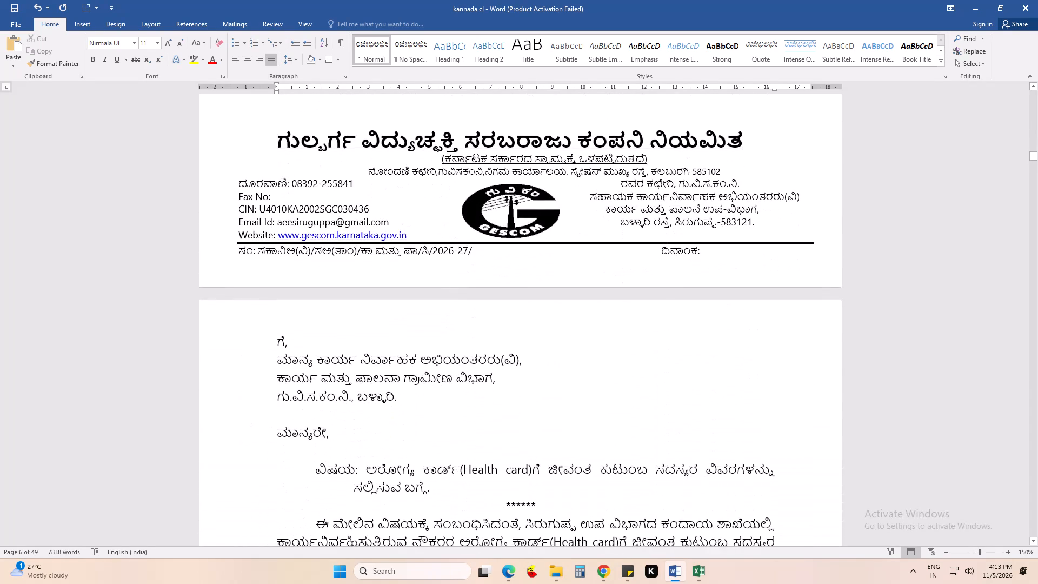
{"action": "scroll", "coordinate": [729, 318], "scroll_direction": "down", "scroll_amount": 17}
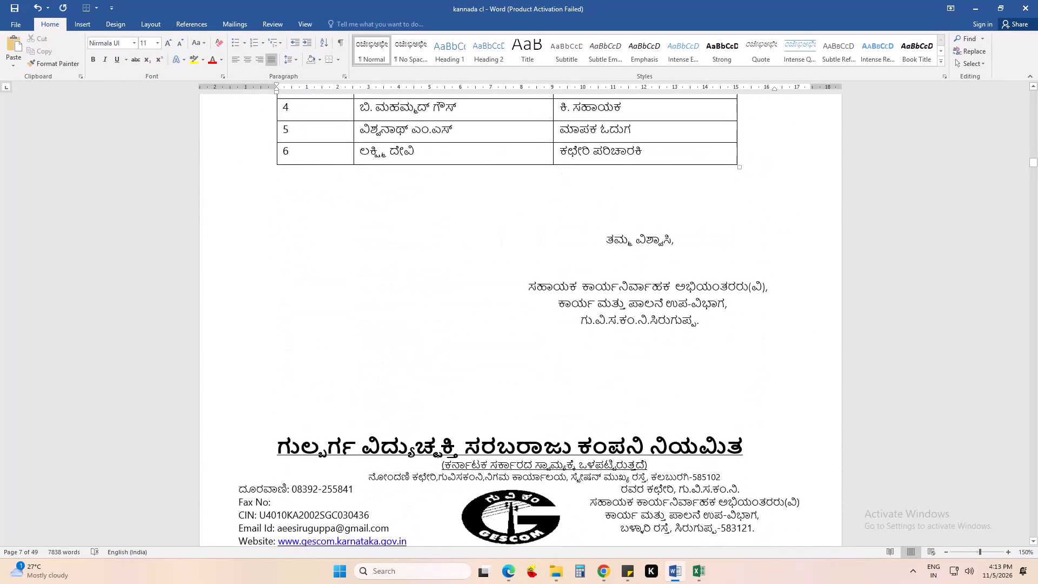
{"action": "scroll", "coordinate": [729, 318], "scroll_direction": "down", "scroll_amount": 15}
{"action": "scroll", "coordinate": [729, 318], "scroll_direction": "down", "scroll_amount": 7}
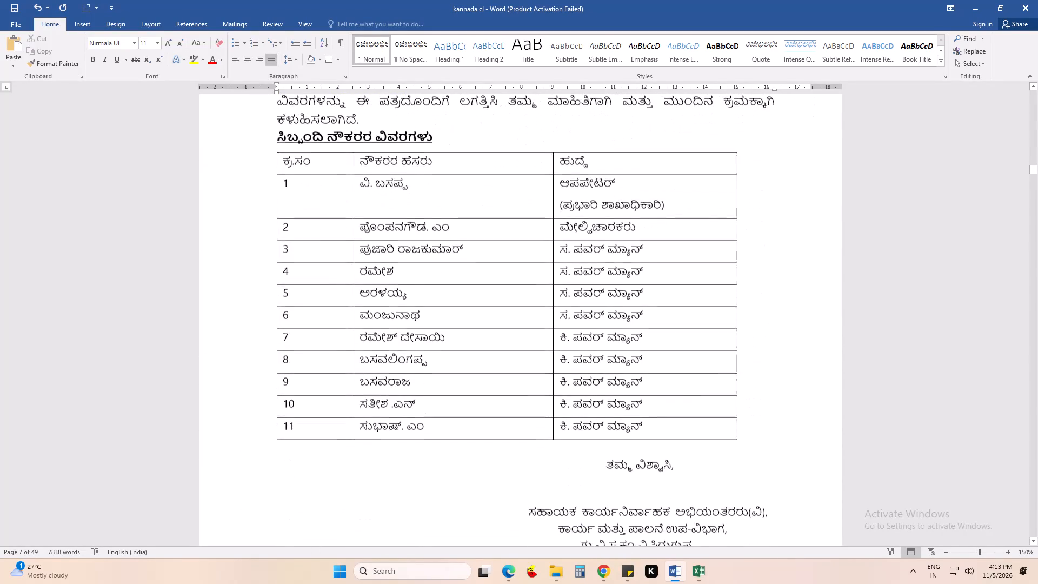
{"action": "scroll", "coordinate": [710, 327], "scroll_direction": "down", "scroll_amount": 2}
{"action": "scroll", "coordinate": [594, 375], "scroll_direction": "down", "scroll_amount": 20}
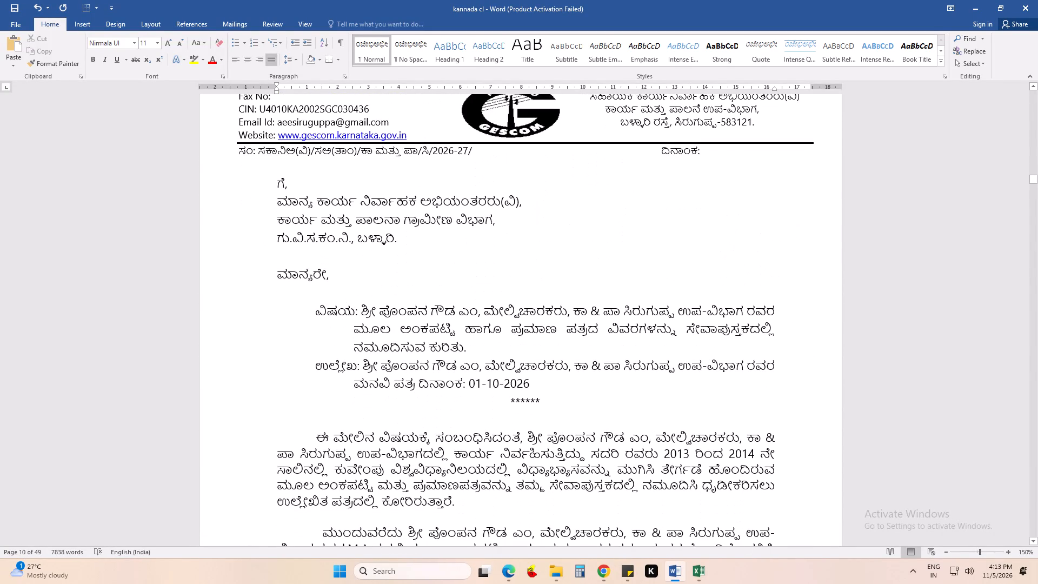
{"action": "scroll", "coordinate": [594, 375], "scroll_direction": "down", "scroll_amount": 20}
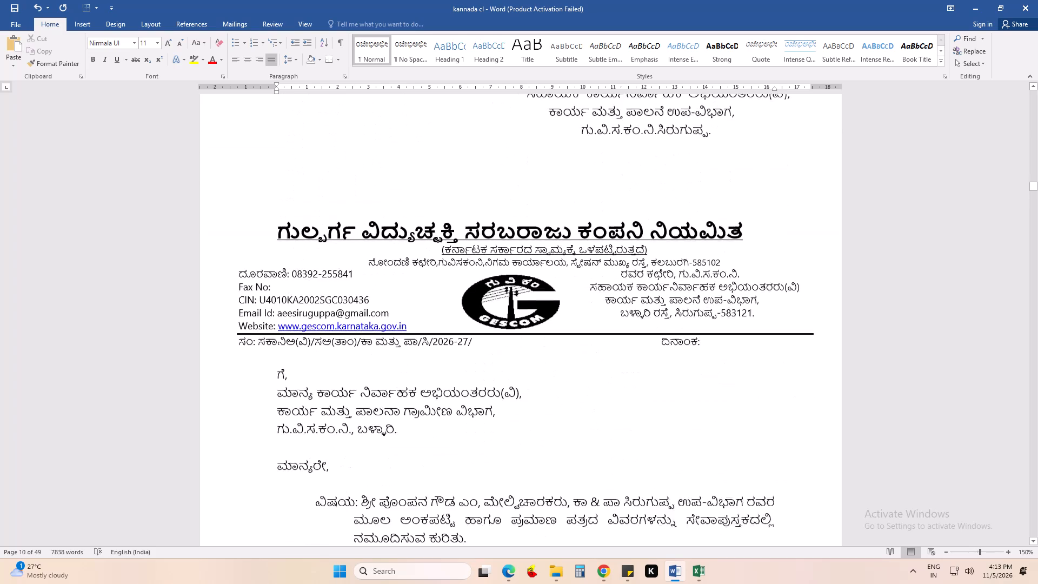
{"action": "scroll", "coordinate": [594, 366], "scroll_direction": "down", "scroll_amount": 18}
{"action": "scroll", "coordinate": [594, 366], "scroll_direction": "up", "scroll_amount": 1}
{"action": "scroll", "coordinate": [593, 366], "scroll_direction": "down", "scroll_amount": 8}
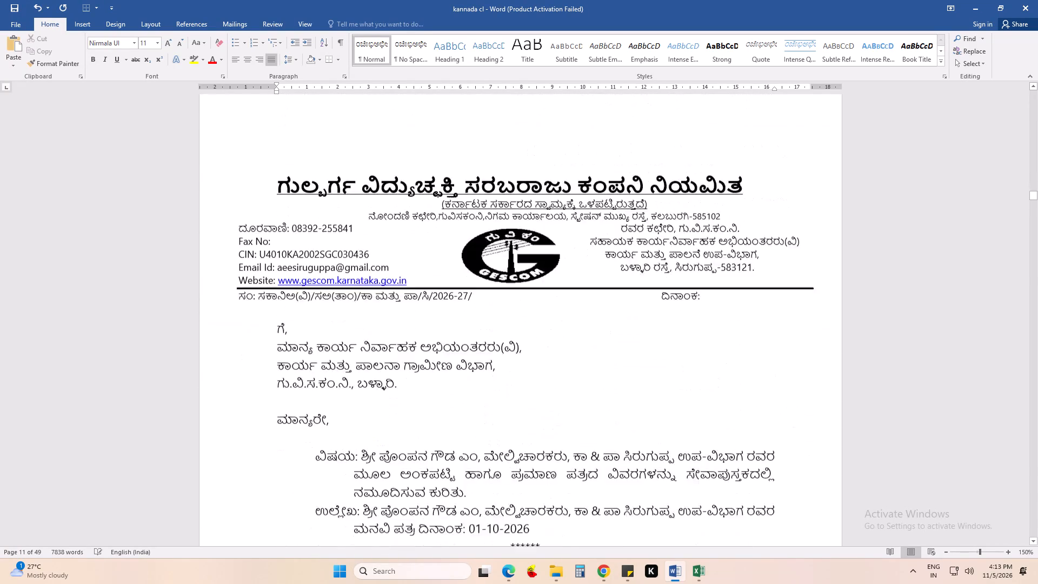
{"action": "scroll", "coordinate": [593, 366], "scroll_direction": "down", "scroll_amount": 4}
{"action": "scroll", "coordinate": [593, 366], "scroll_direction": "down", "scroll_amount": 20}
{"action": "scroll", "coordinate": [593, 366], "scroll_direction": "down", "scroll_amount": 1}
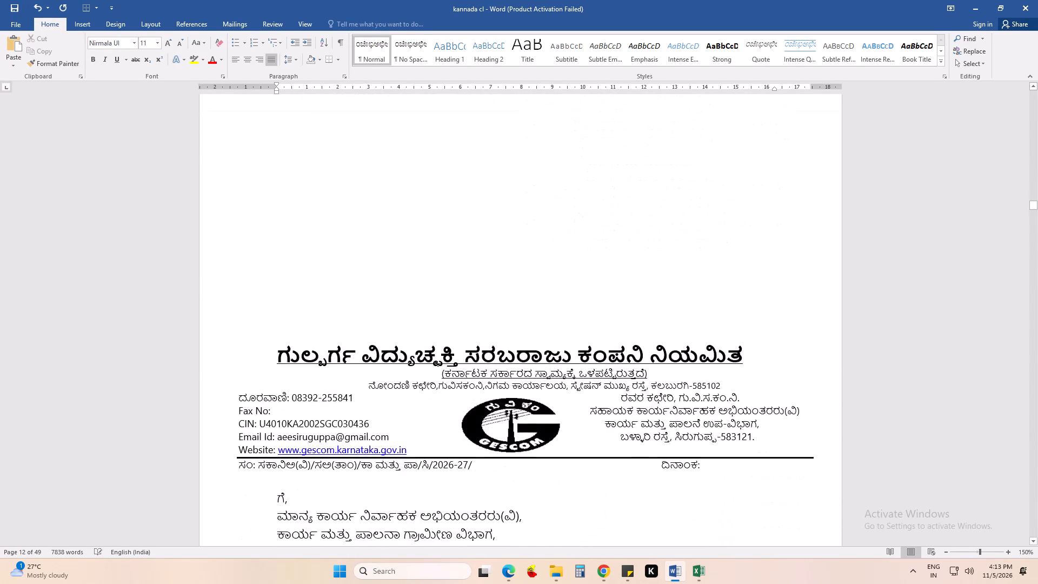
{"action": "scroll", "coordinate": [593, 366], "scroll_direction": "down", "scroll_amount": 5}
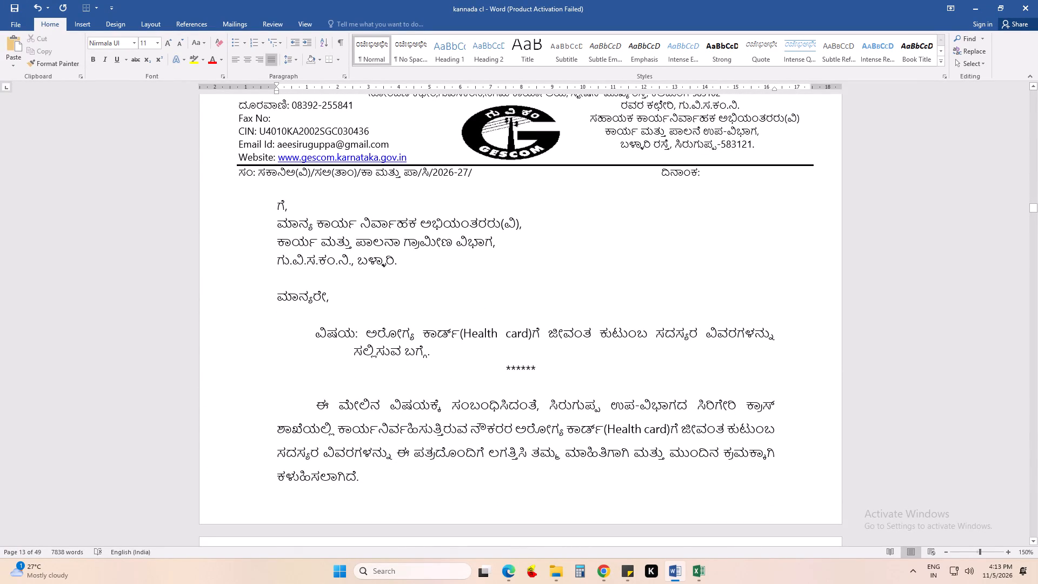
{"action": "scroll", "coordinate": [563, 329], "scroll_direction": "down", "scroll_amount": 5}
{"action": "scroll", "coordinate": [749, 356], "scroll_direction": "down", "scroll_amount": 11}
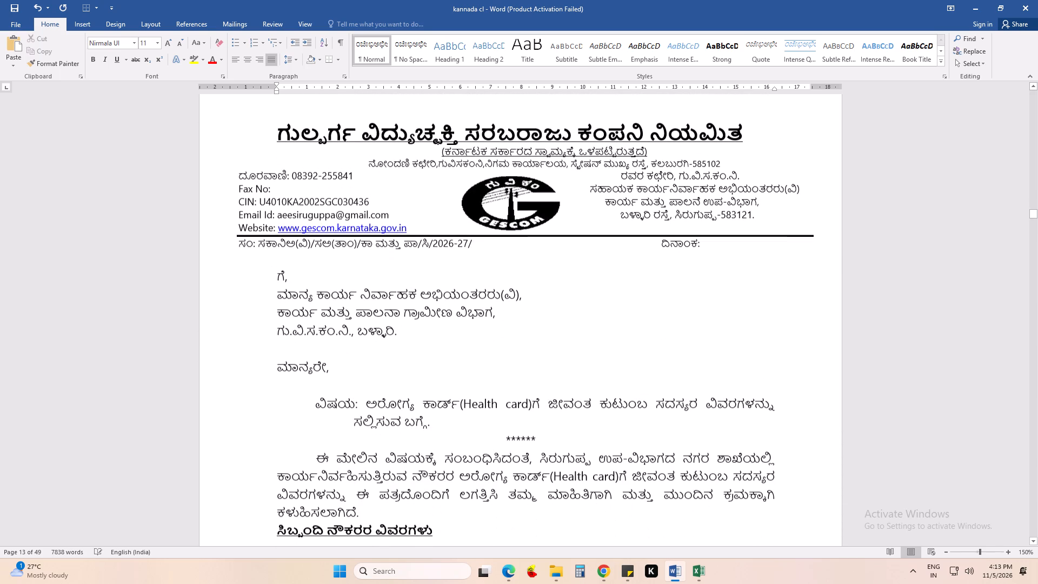
{"action": "scroll", "coordinate": [642, 281], "scroll_direction": "down", "scroll_amount": 8}
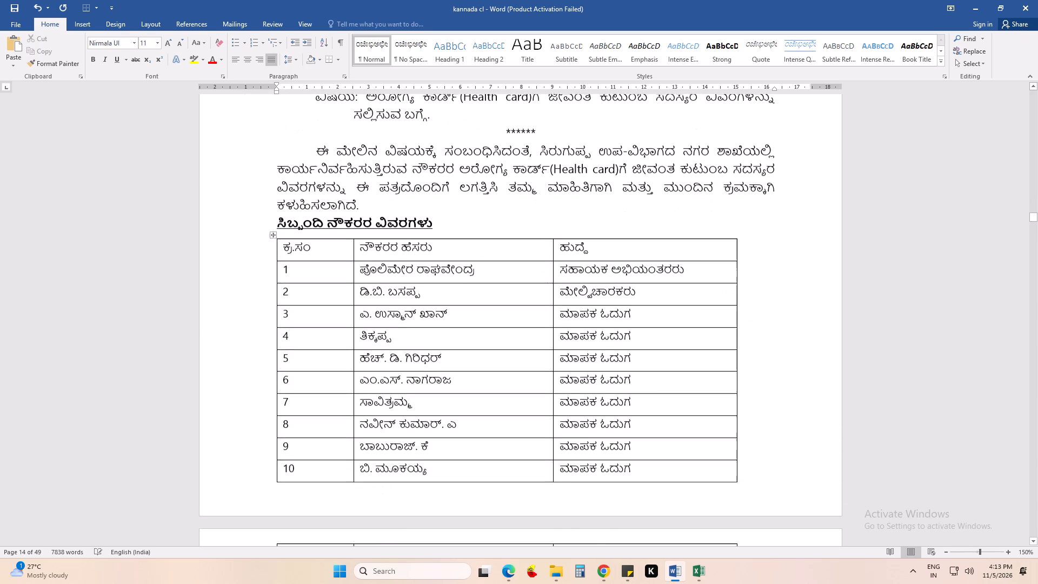
{"action": "left_click_drag", "start_coordinate": [1032, 217], "coordinate": [1020, 94]}
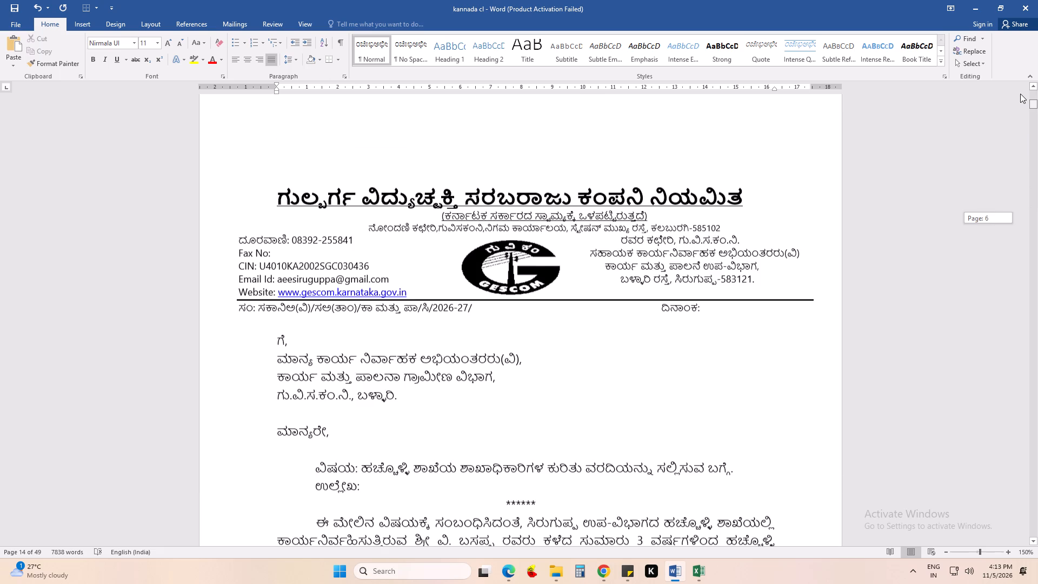
{"action": "left_click_drag", "start_coordinate": [1020, 94], "coordinate": [1019, 91]}
{"action": "scroll", "coordinate": [583, 389], "scroll_direction": "down", "scroll_amount": 2}
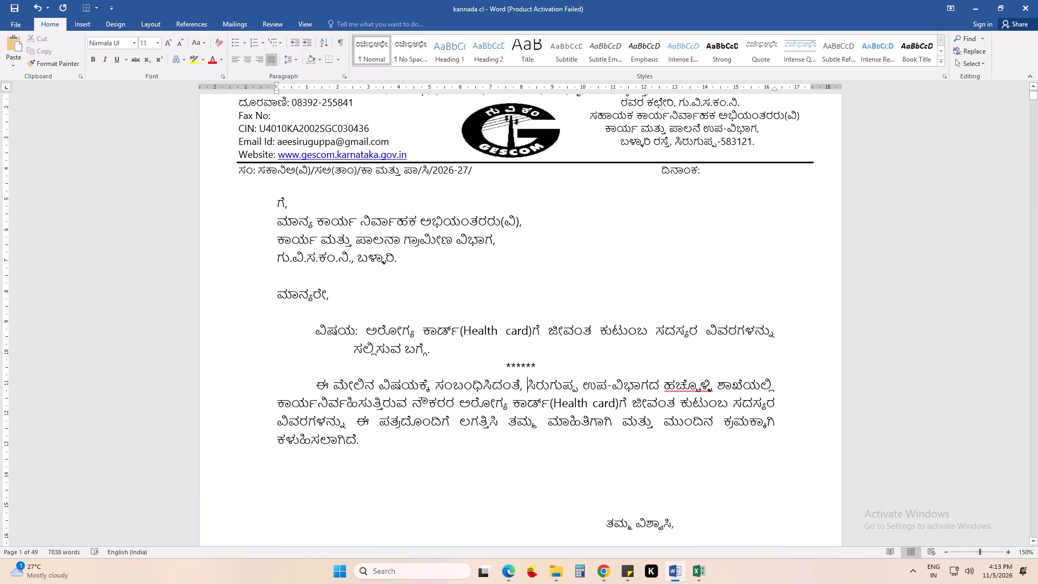
Insert the employee's name, preceded by ಶ್ರೀ and followed by a comma, before ಸಿರುಗುಪ್ಪ in the Health card letter's body paragraph.
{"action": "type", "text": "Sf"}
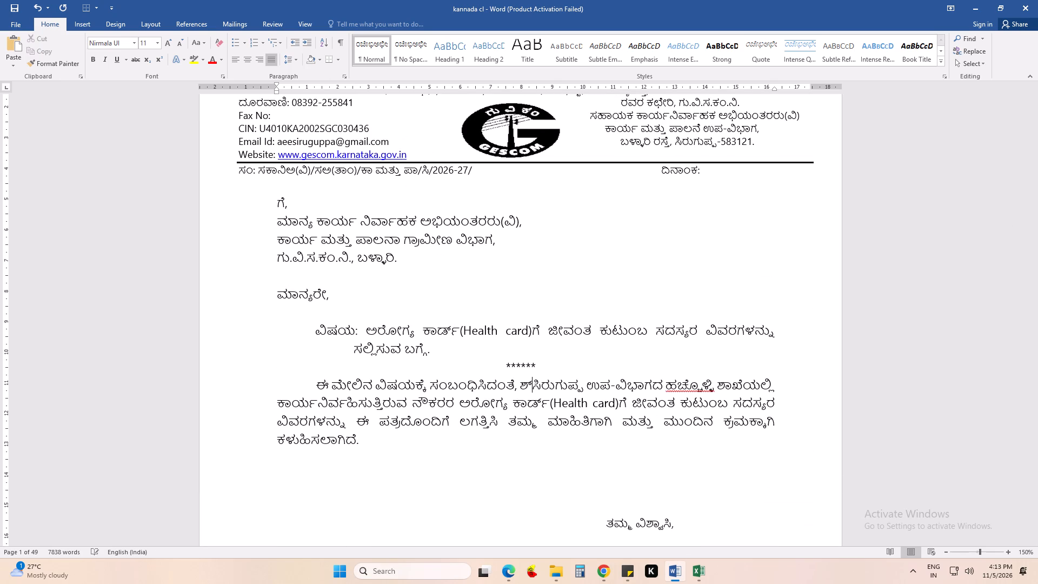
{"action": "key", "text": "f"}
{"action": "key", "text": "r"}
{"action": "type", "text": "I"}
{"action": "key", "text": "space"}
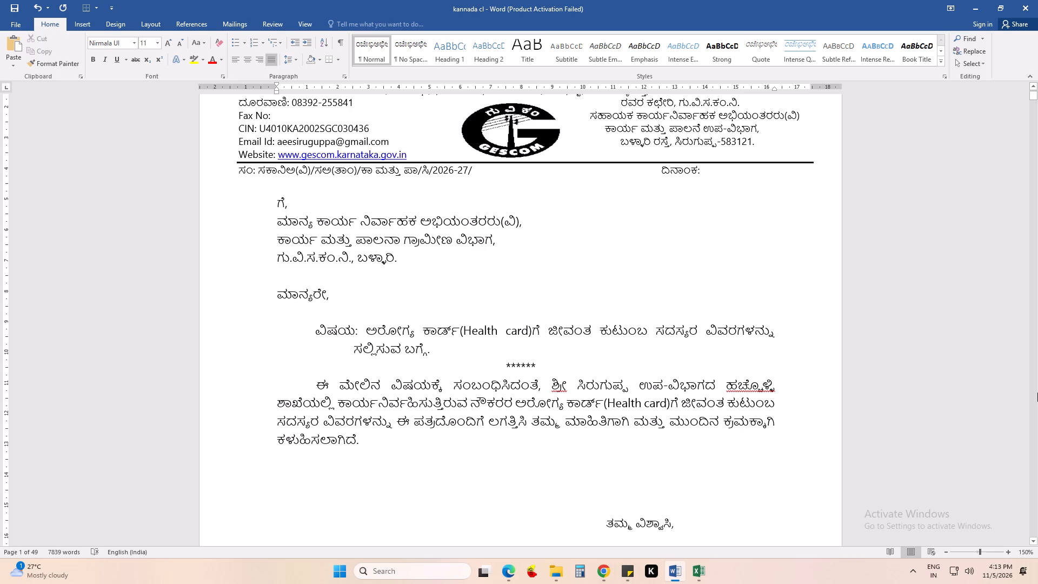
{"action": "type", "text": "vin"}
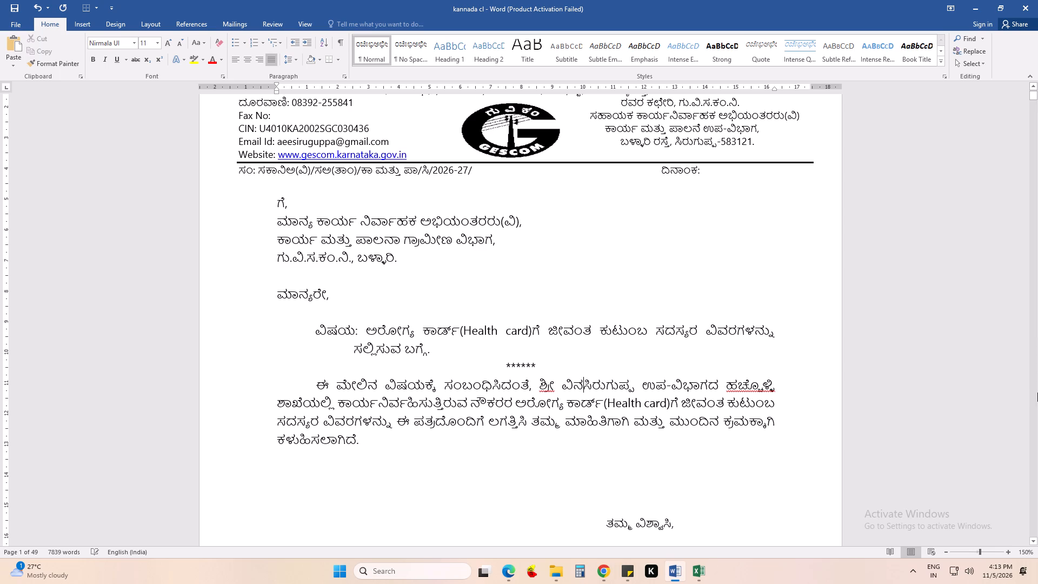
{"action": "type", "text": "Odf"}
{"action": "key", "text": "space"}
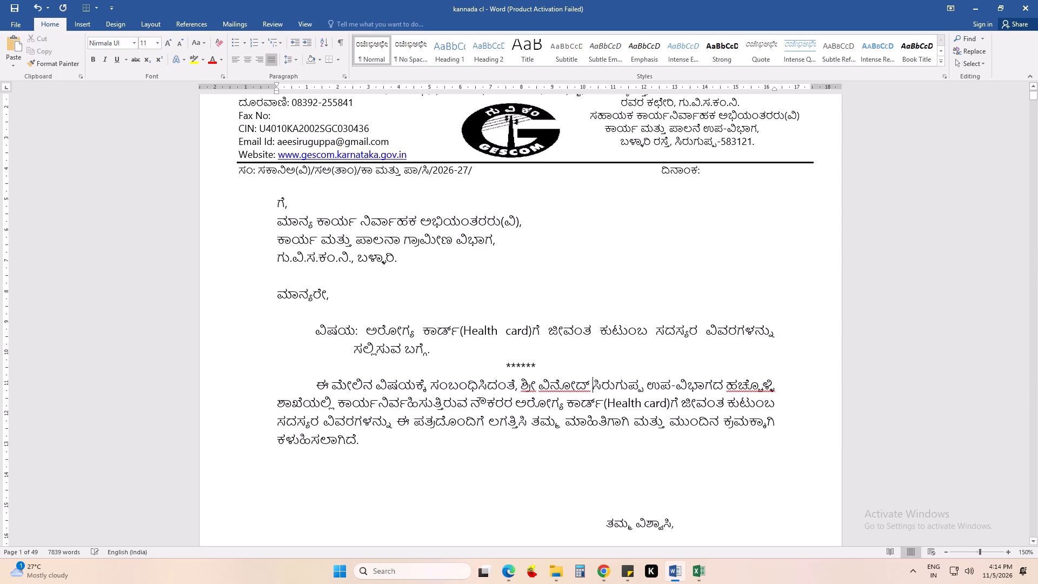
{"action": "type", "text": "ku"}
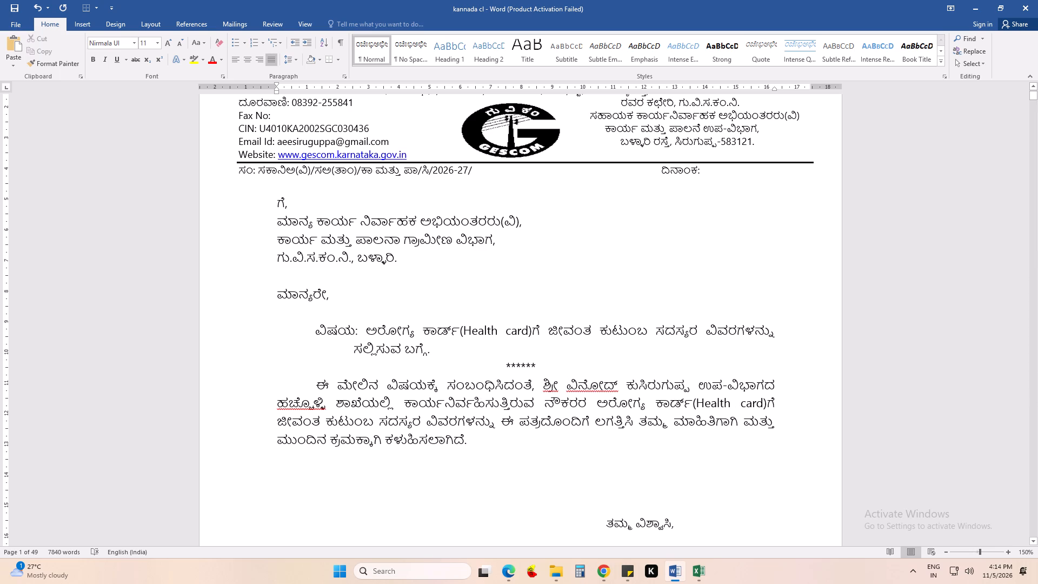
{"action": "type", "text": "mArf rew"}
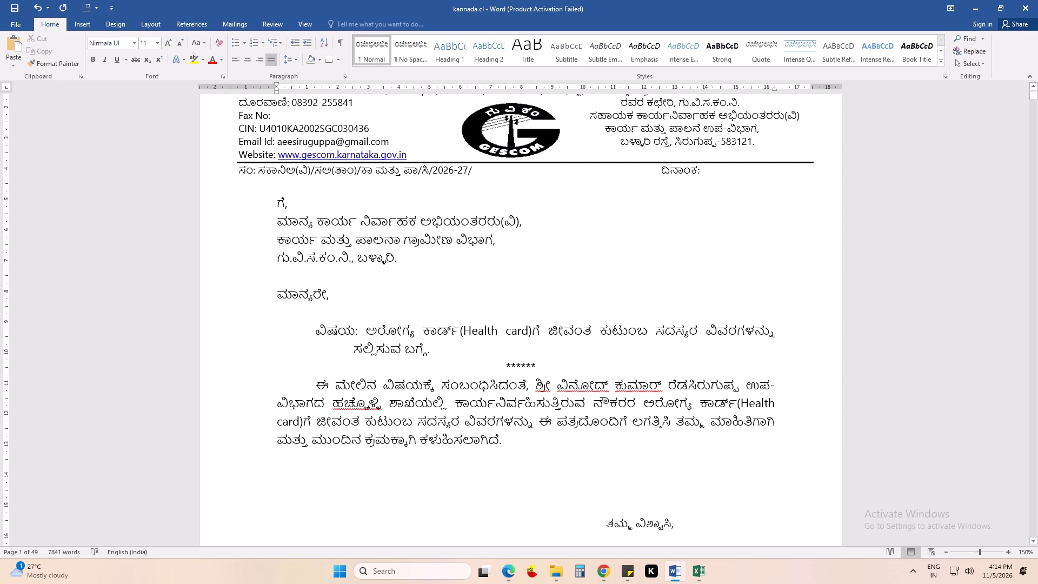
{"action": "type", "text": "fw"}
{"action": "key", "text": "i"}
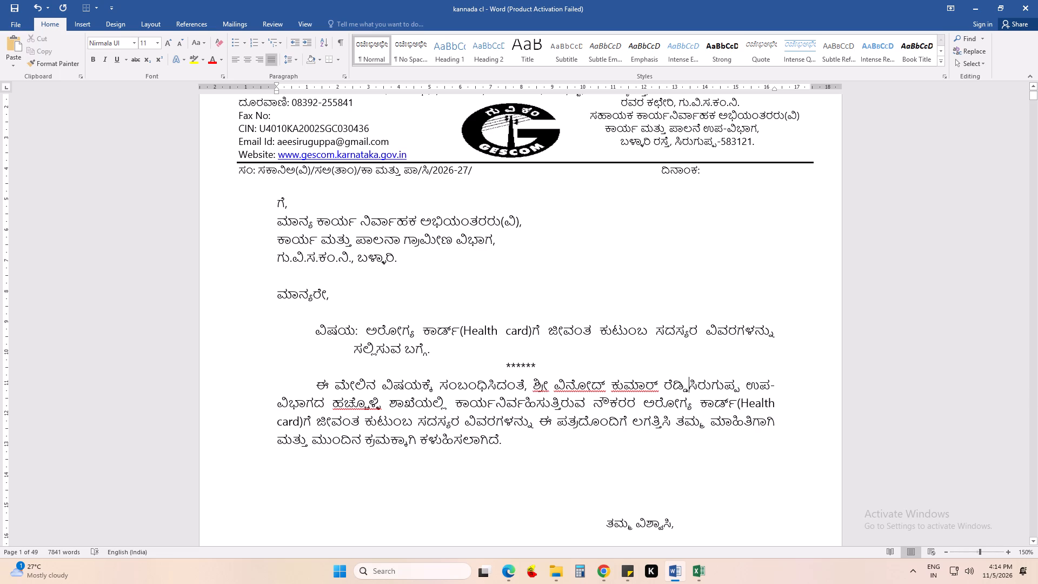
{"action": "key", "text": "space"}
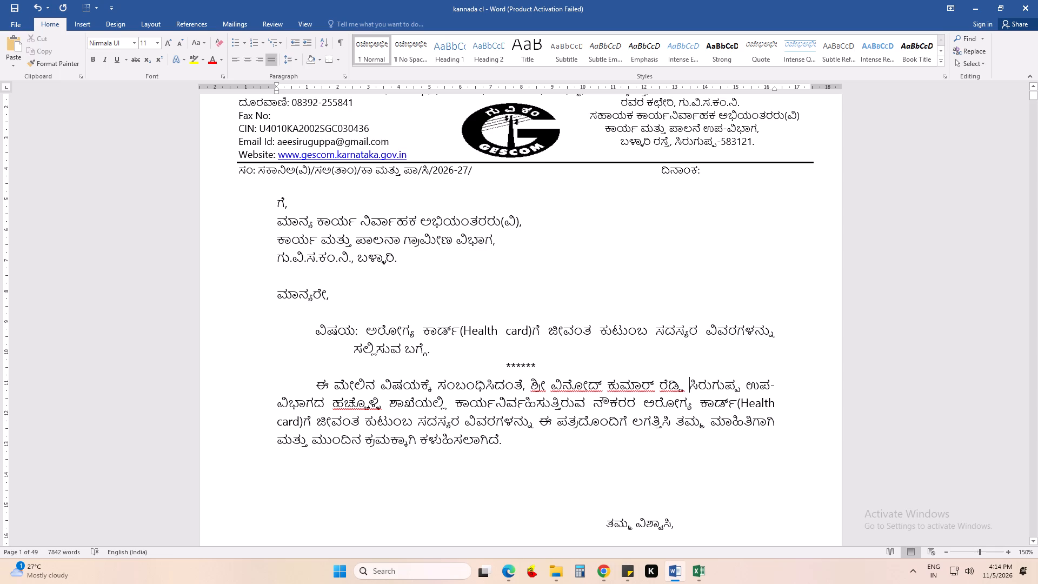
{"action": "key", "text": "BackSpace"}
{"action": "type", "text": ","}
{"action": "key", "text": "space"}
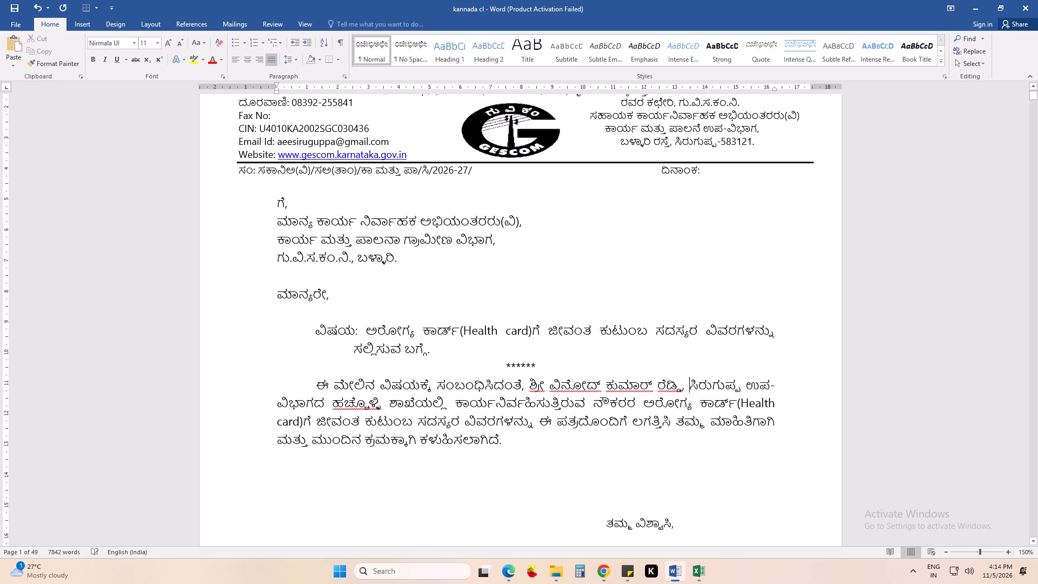
Add the designation ಸಹಾಯಕ ಪವರ್ ಮ್ಯಾನ್ and a comma after the employee's name in the body paragraph.
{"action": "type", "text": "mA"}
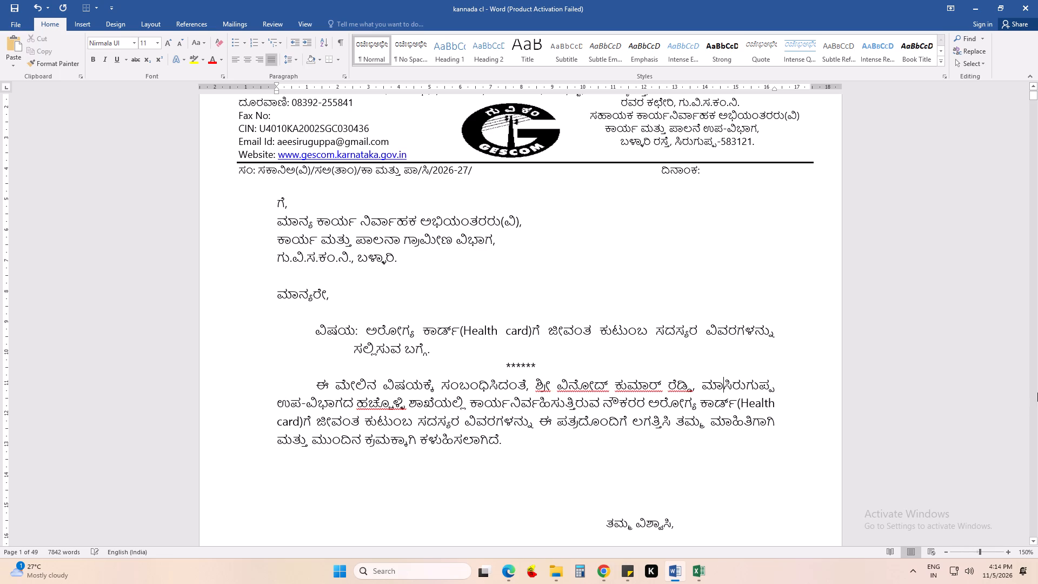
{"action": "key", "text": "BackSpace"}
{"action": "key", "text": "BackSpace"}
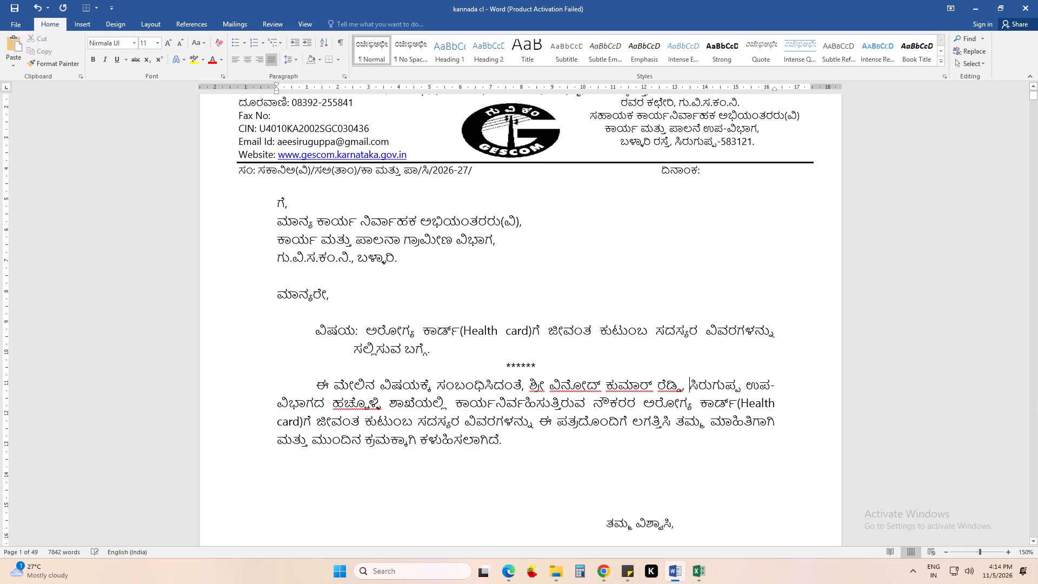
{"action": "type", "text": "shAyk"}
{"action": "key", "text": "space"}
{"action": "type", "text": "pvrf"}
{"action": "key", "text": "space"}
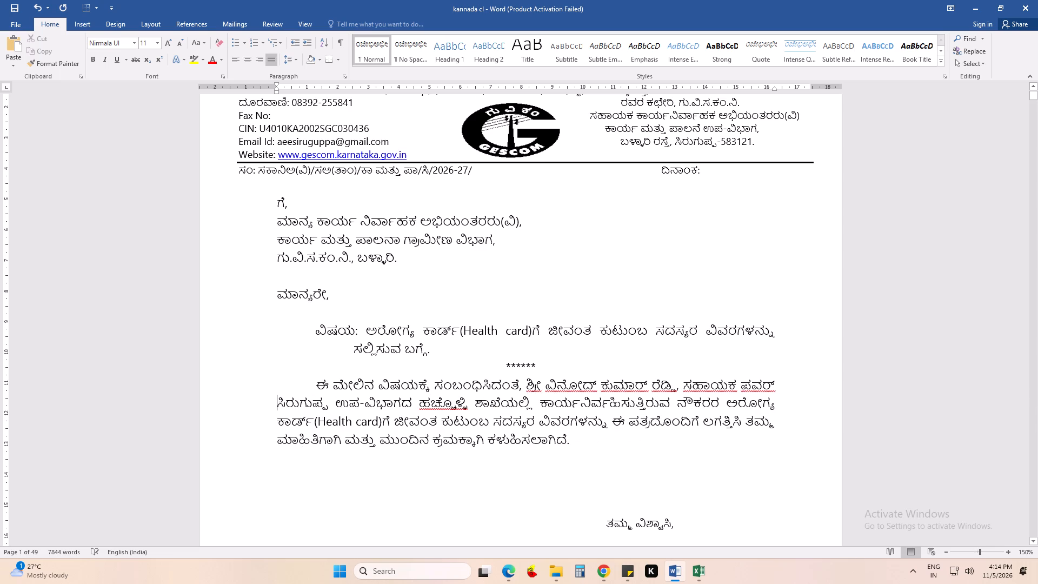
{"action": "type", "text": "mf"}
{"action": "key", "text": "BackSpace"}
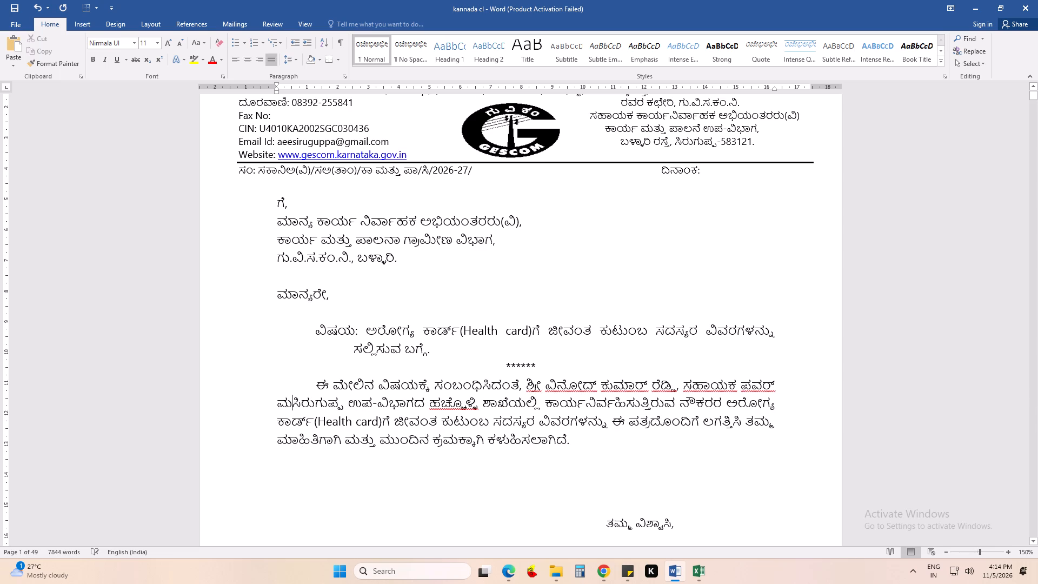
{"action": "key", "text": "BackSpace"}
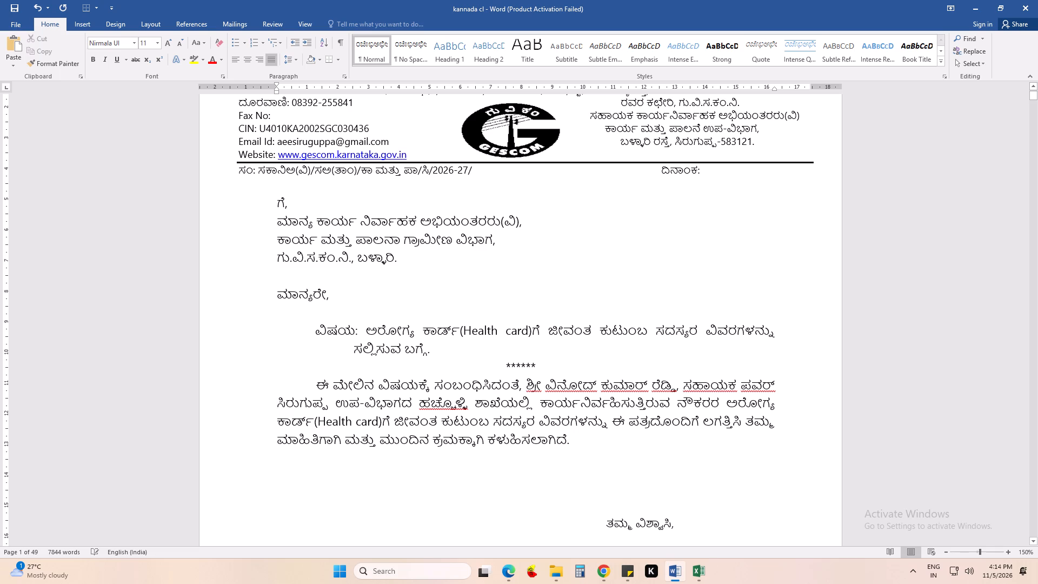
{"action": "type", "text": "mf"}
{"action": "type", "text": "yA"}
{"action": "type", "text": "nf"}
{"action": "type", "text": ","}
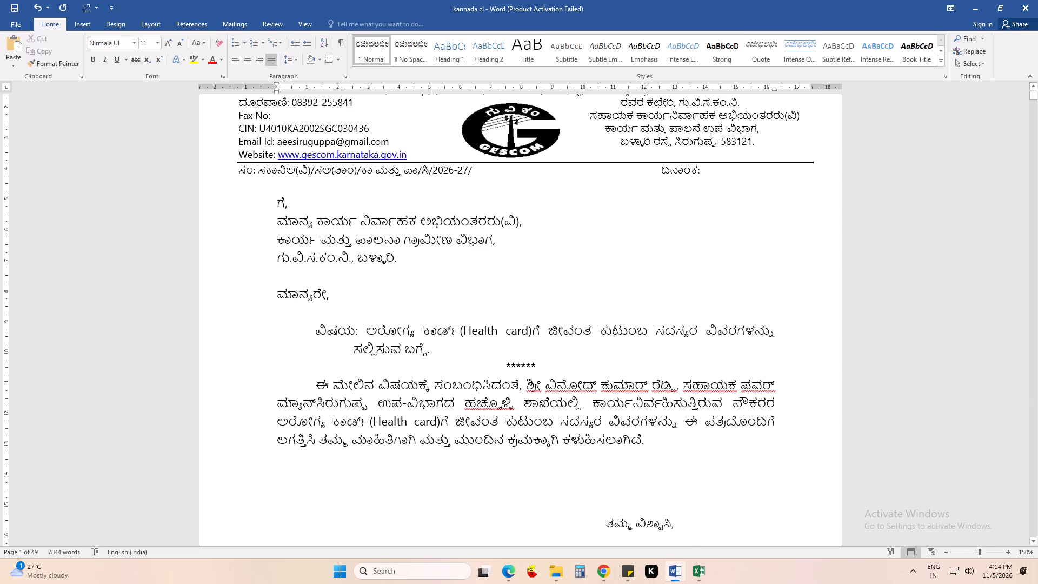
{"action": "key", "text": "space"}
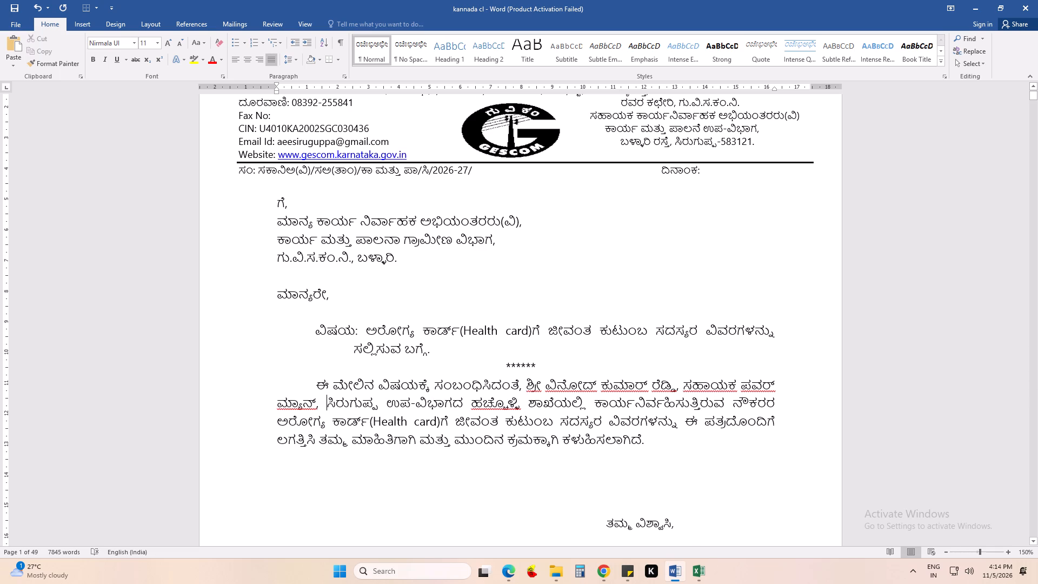
Delete the word ನೌಕರರ before ಆರೋಗ್ಯ ಕಾರ್ಡ್ in the letter's body paragraph.
{"action": "left_click", "coordinate": [736, 409]}
{"action": "key", "text": "shift+Right"}
{"action": "key", "text": "shift+Right"}
{"action": "key", "text": "shift+Right"}
{"action": "key", "text": "shift+Right"}
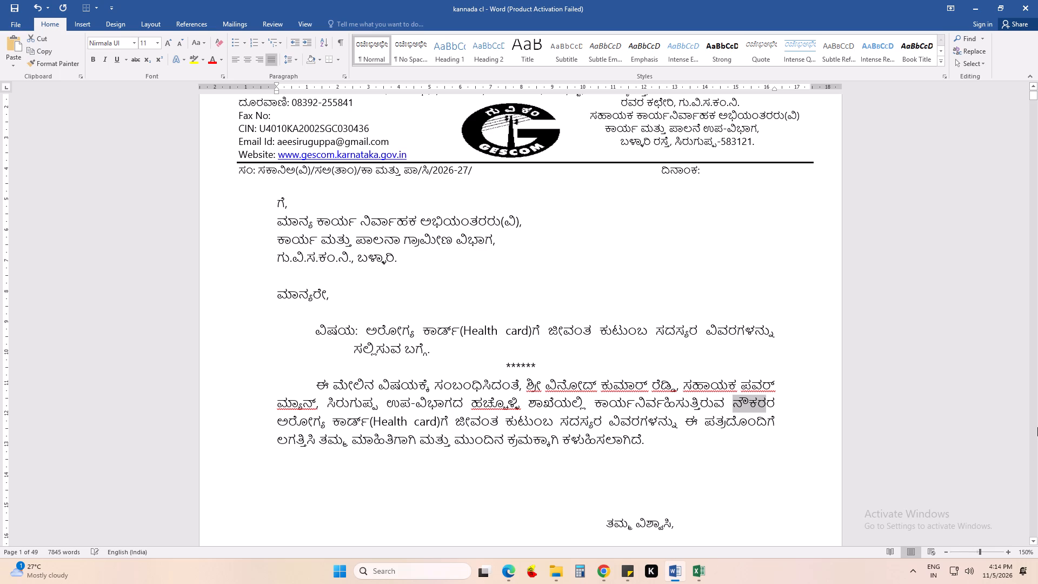
{"action": "key", "text": "shift+Right"}
{"action": "key", "text": "shift+Right"}
{"action": "key", "text": "shift+Left"}
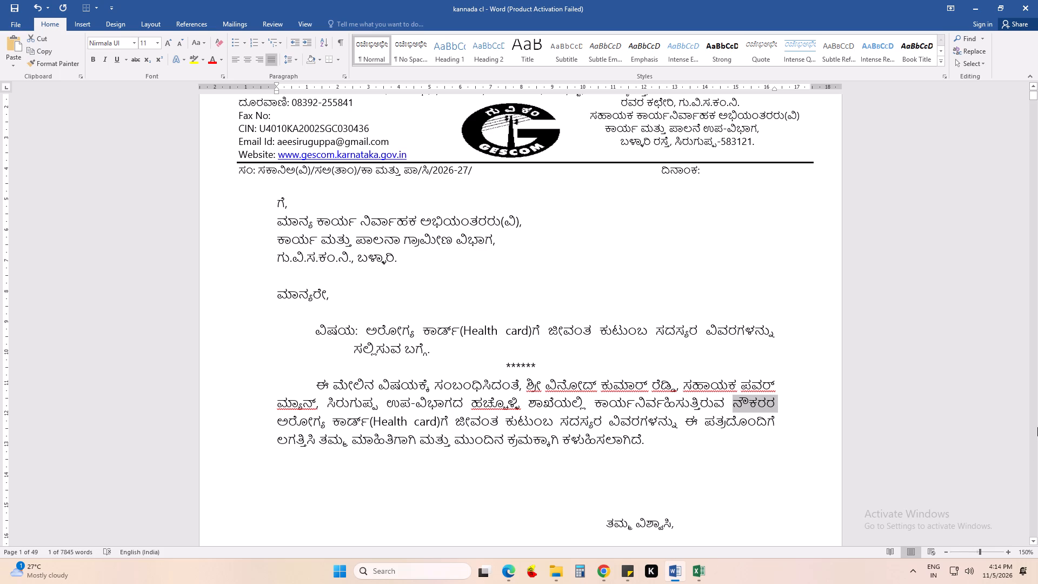
{"action": "key", "text": "Delete"}
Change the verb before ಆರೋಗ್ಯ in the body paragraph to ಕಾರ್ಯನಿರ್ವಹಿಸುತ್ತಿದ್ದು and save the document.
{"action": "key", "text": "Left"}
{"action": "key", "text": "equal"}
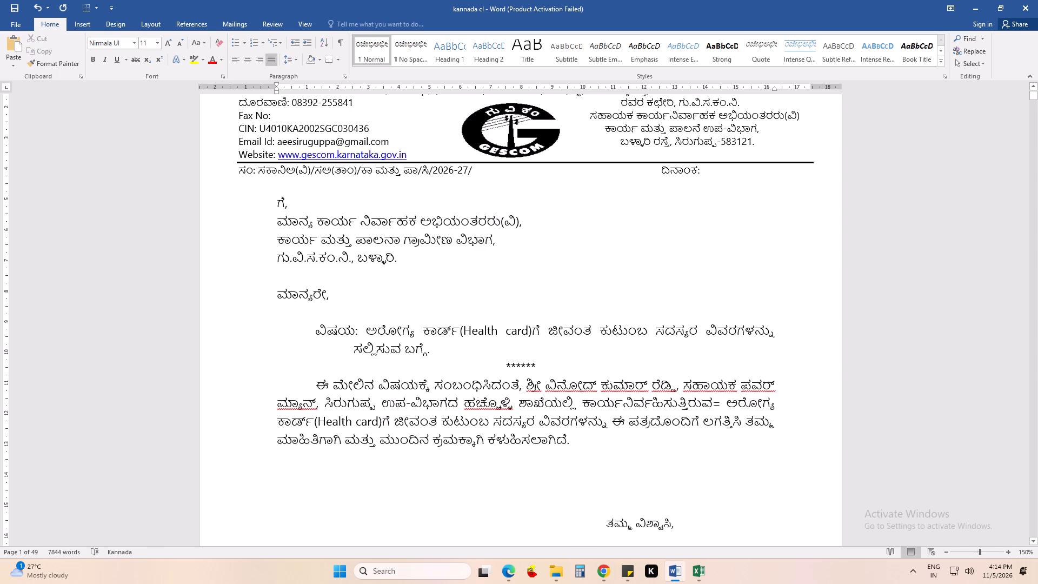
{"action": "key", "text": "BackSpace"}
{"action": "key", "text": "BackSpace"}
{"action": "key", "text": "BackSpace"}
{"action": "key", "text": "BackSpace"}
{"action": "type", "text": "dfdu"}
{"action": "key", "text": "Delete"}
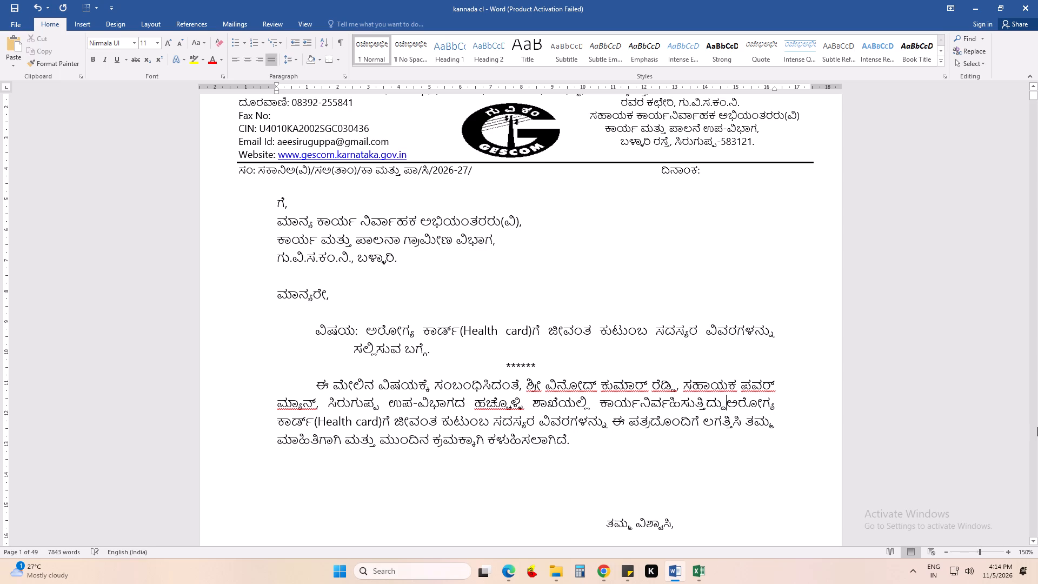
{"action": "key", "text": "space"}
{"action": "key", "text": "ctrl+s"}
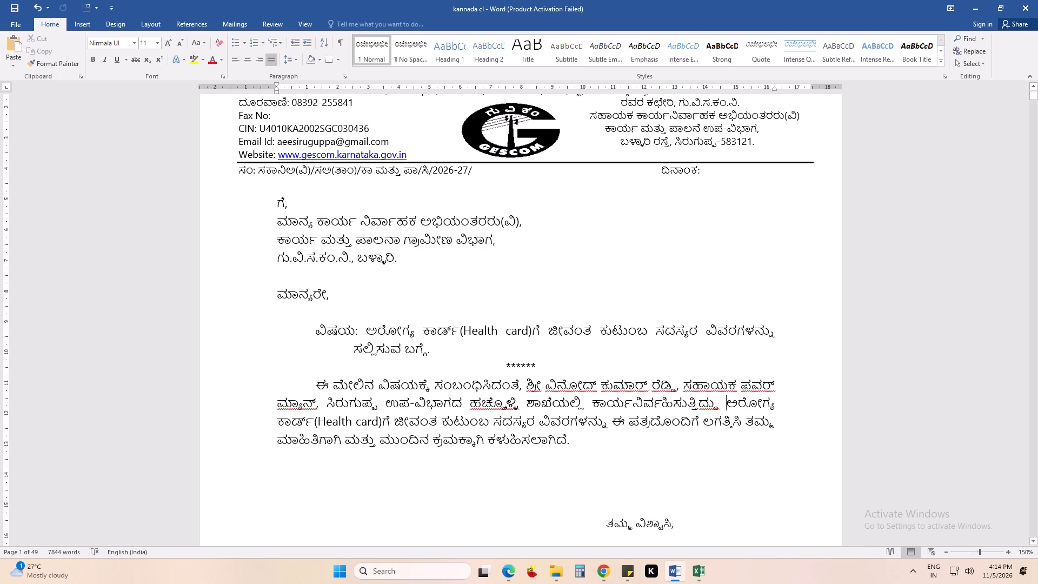
Cut the employee's name and designation, including ಶ್ರೀ and the trailing comma, from before ಸಿರುಗುಪ್ಪ in the body paragraph.
{"action": "scroll", "coordinate": [560, 469], "scroll_direction": "down", "scroll_amount": 1}
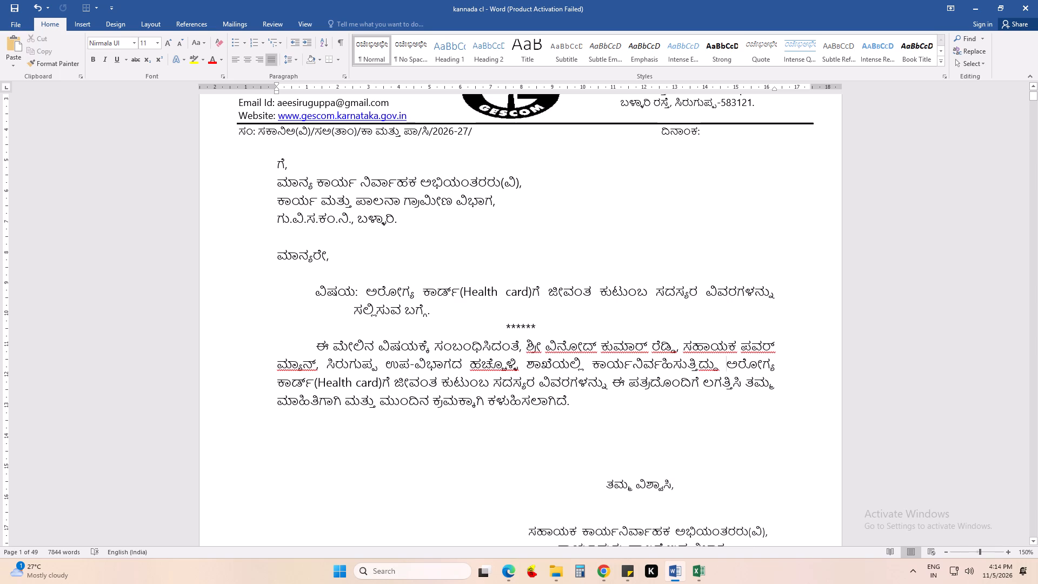
{"action": "scroll", "coordinate": [752, 374], "scroll_direction": "up", "scroll_amount": 1}
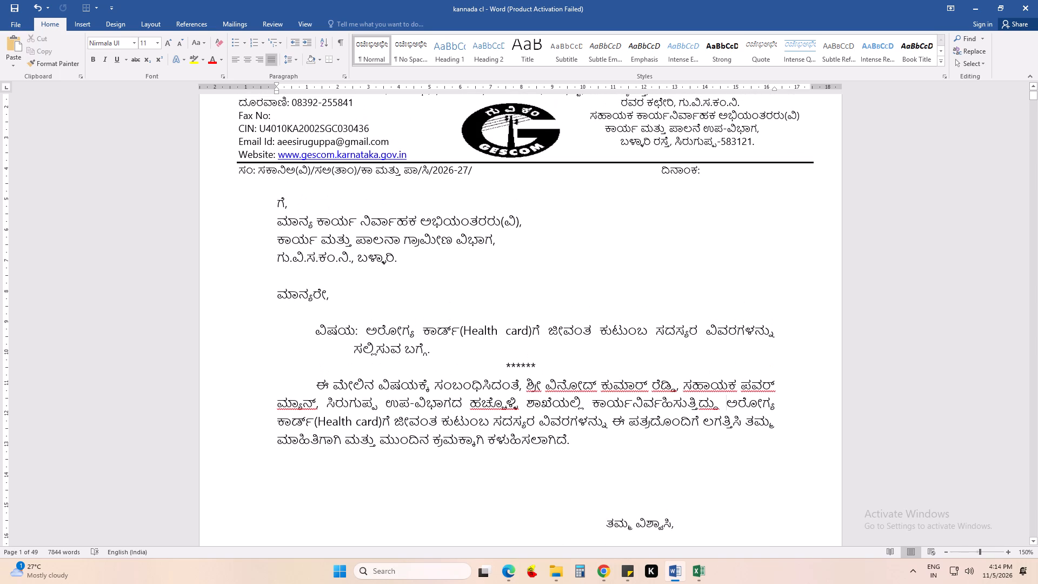
{"action": "left_click", "coordinate": [526, 384]}
{"action": "key", "text": "shift+Right"}
{"action": "key", "text": "shift+Right"}
{"action": "key", "text": "shift+Right"}
{"action": "key", "text": "shift+Right"}
{"action": "key", "text": "shift+Right"}
{"action": "key", "text": "shift+Right"}
{"action": "key", "text": "shift+Right"}
{"action": "key", "text": "shift+Right"}
{"action": "key", "text": "shift+Right"}
{"action": "key", "text": "shift+Right"}
{"action": "key", "text": "shift+Right"}
{"action": "key", "text": "shift+Right"}
{"action": "key", "text": "shift+Right"}
{"action": "key", "text": "shift+Right"}
{"action": "key", "text": "shift+Right"}
{"action": "key", "text": "shift+Right"}
{"action": "key", "text": "shift+Right"}
{"action": "key", "text": "shift+Right"}
{"action": "key", "text": "shift+Right"}
{"action": "key", "text": "shift+Right"}
{"action": "key", "text": "shift+Right"}
{"action": "key", "text": "shift+Right"}
{"action": "key", "text": "shift+Right"}
{"action": "key", "text": "shift+Right"}
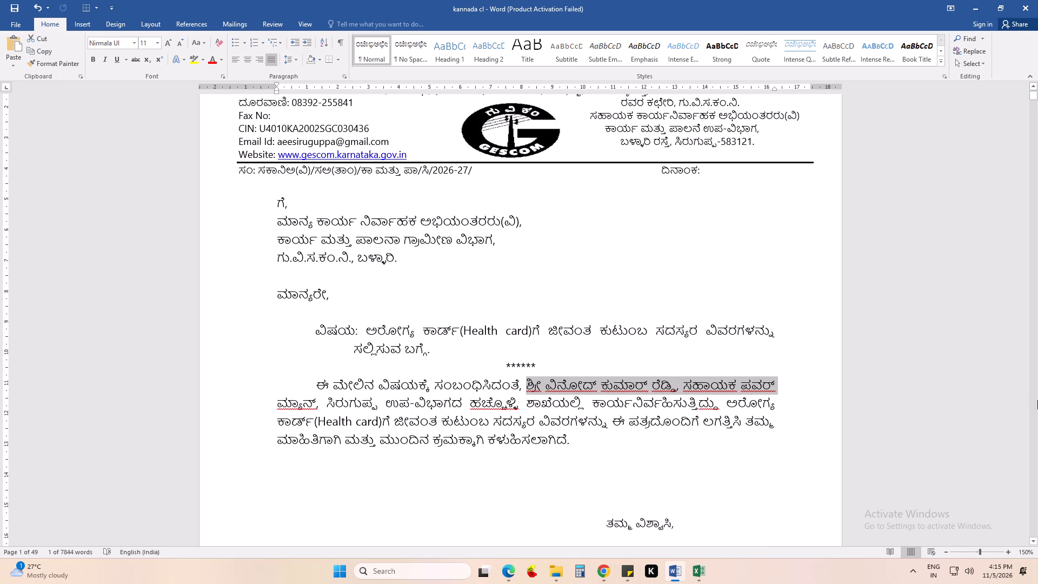
{"action": "key", "text": "shift+Right"}
{"action": "key", "text": "shift+Right"}
{"action": "key", "text": "ctrl+x"}
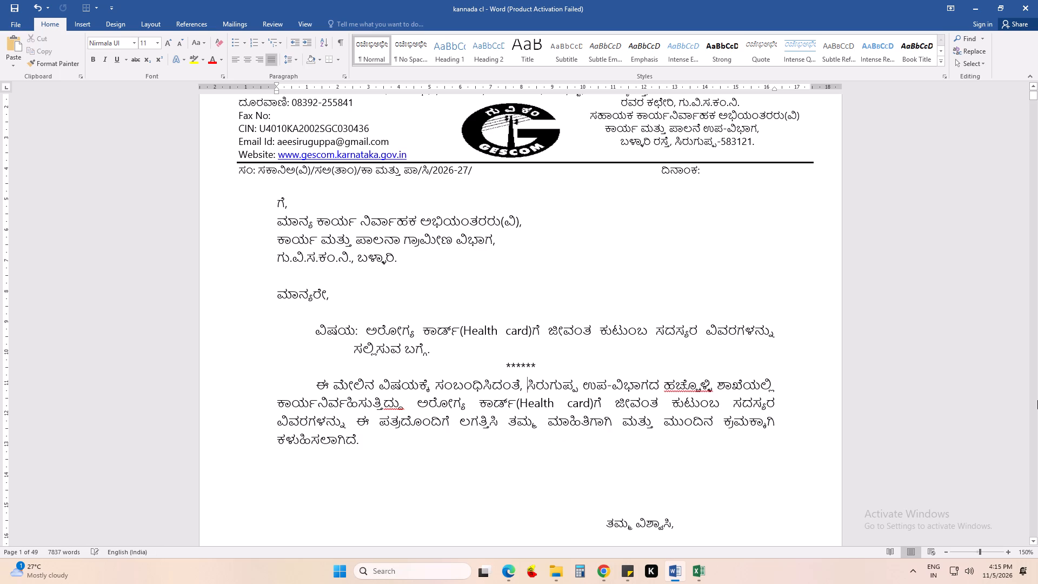
Change the verb before ಆರೋಗ್ಯ in the body paragraph to ಕಾರ್ಯನಿರ್ವಹಿಸುತ್ತಿರುವ.
{"action": "left_click", "coordinate": [397, 406]}
{"action": "key", "text": "BackSpace"}
{"action": "key", "text": "BackSpace"}
{"action": "key", "text": "BackSpace"}
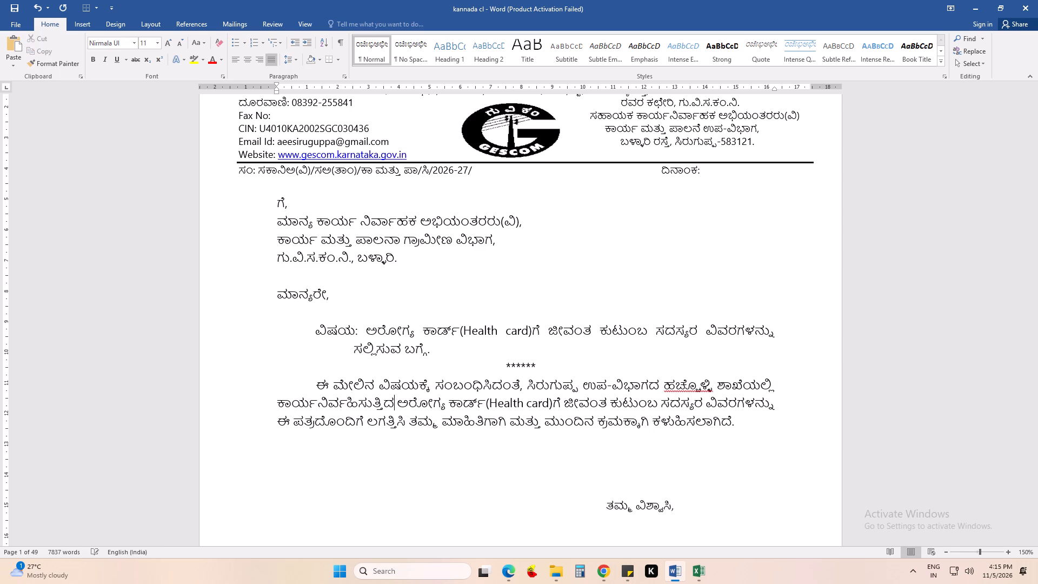
{"action": "key", "text": "BackSpace"}
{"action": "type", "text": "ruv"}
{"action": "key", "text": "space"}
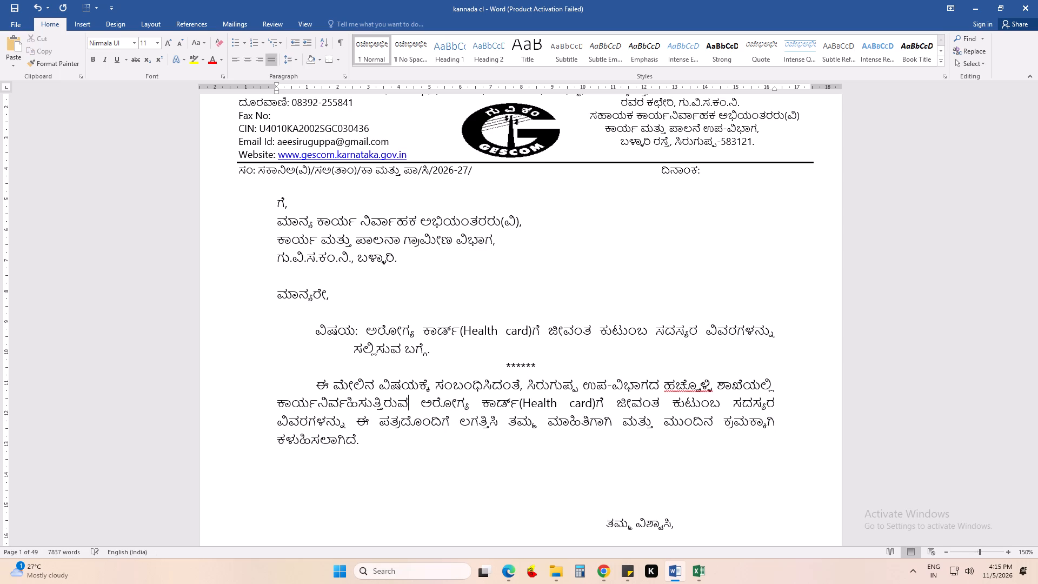
Paste the employee's name and designation after ಕಾರ್ಯನಿರ್ವಹಿಸುತ್ತಿರುವ, replace the trailing comma with ರವರ, and save the document.
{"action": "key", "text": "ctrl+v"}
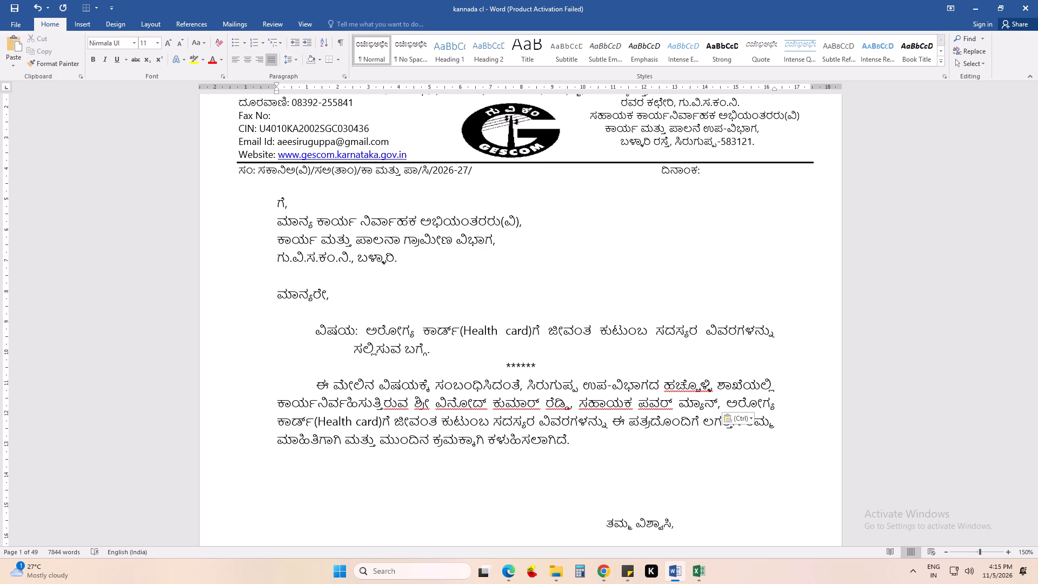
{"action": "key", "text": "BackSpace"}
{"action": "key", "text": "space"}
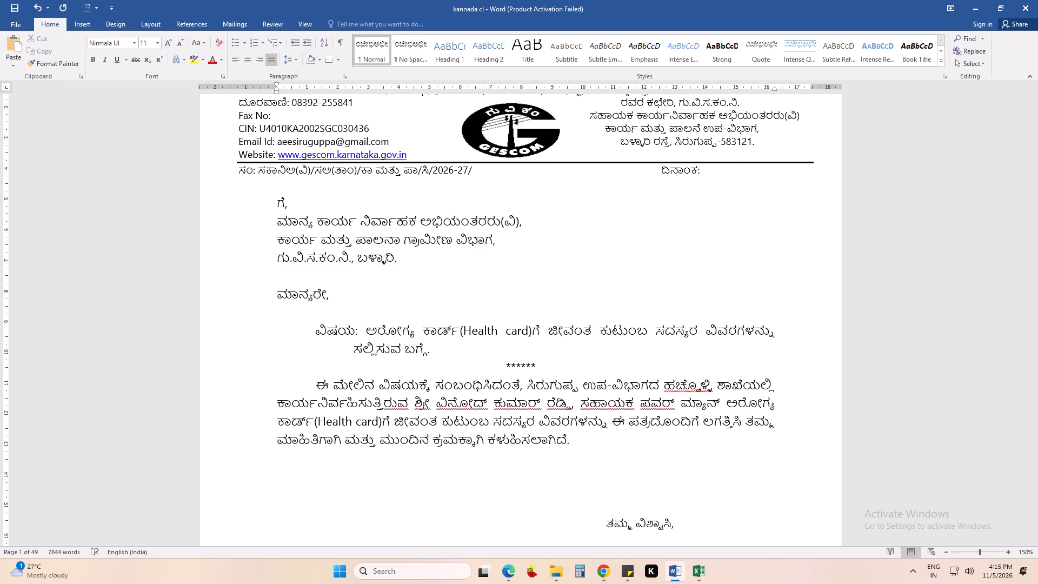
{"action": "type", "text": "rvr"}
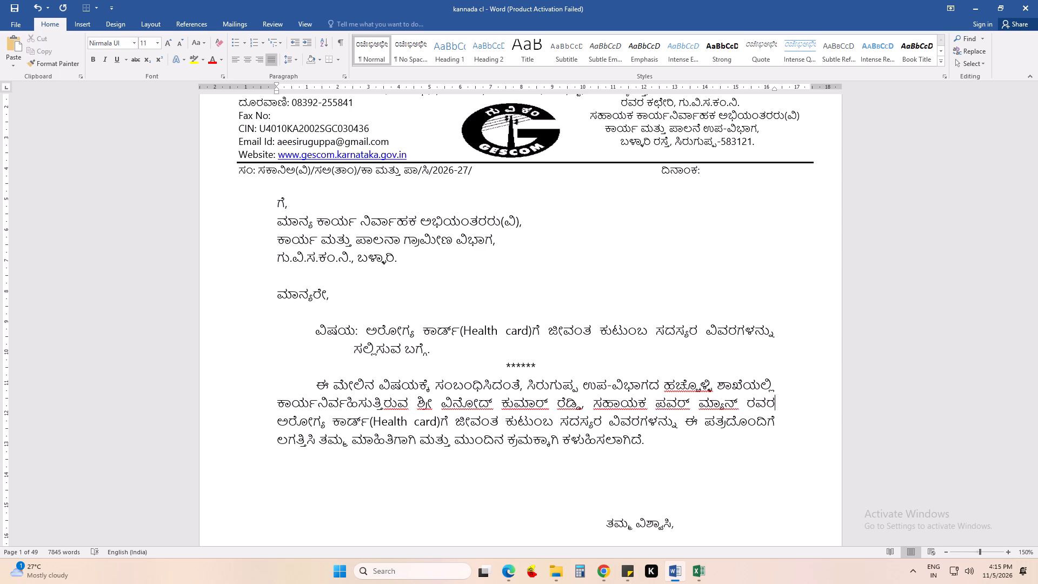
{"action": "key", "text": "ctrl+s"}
{"action": "scroll", "coordinate": [567, 404], "scroll_direction": "down", "scroll_amount": 3}
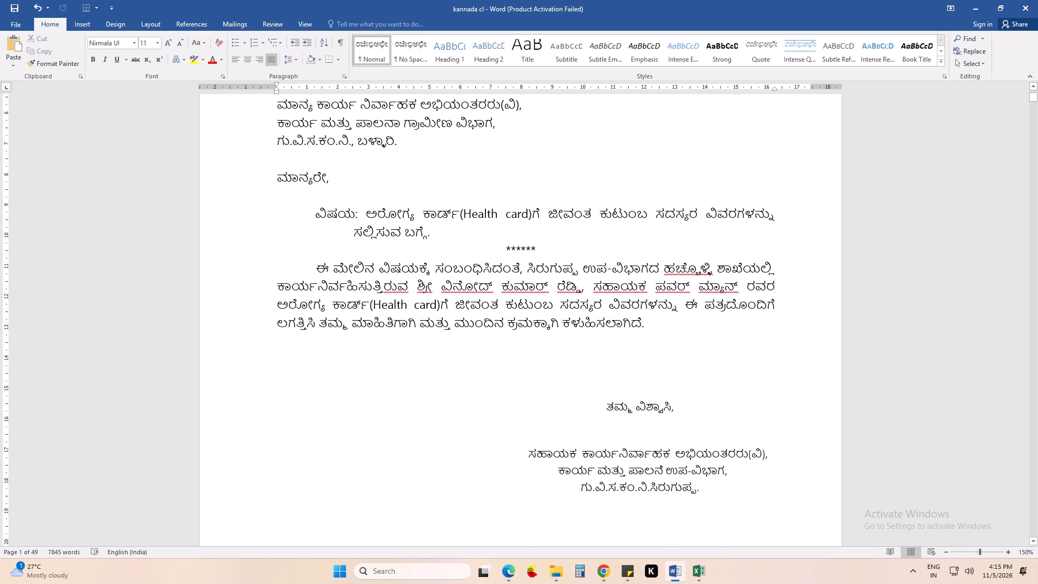
{"action": "key", "text": "ctrl+s"}
Print page 1, the new Health card letter, on the HP Laser 1003-1008 printer.
{"action": "scroll", "coordinate": [567, 404], "scroll_direction": "down", "scroll_amount": 6}
{"action": "scroll", "coordinate": [567, 404], "scroll_direction": "up", "scroll_amount": 6}
{"action": "key", "text": "ctrl+p"}
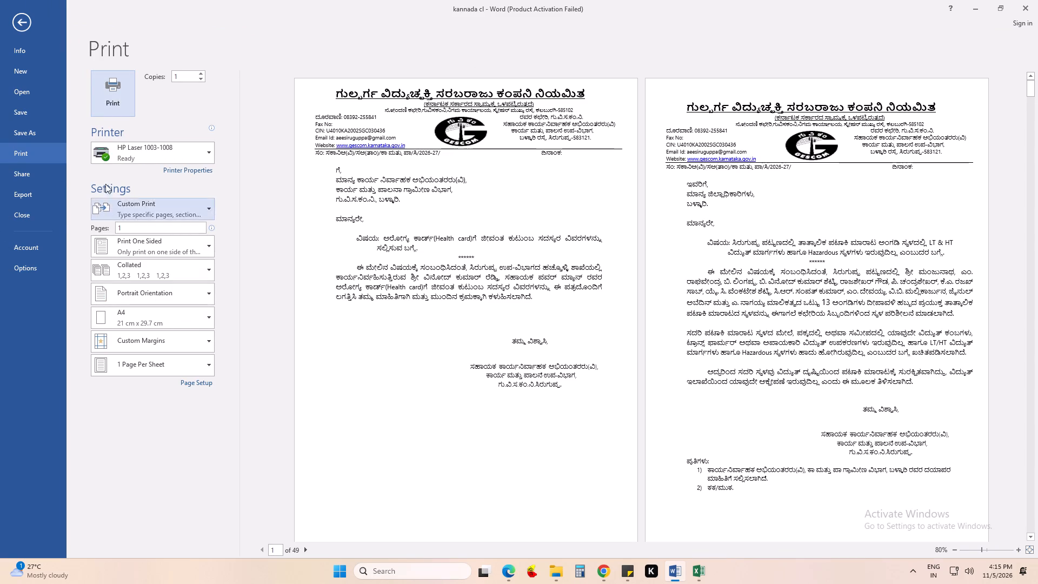
{"action": "left_click", "coordinate": [121, 88]}
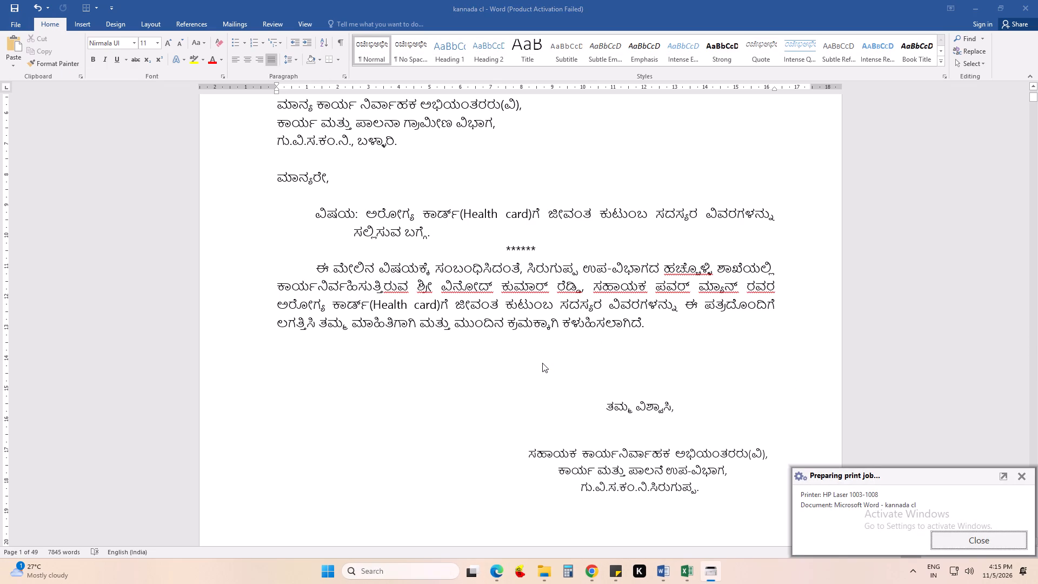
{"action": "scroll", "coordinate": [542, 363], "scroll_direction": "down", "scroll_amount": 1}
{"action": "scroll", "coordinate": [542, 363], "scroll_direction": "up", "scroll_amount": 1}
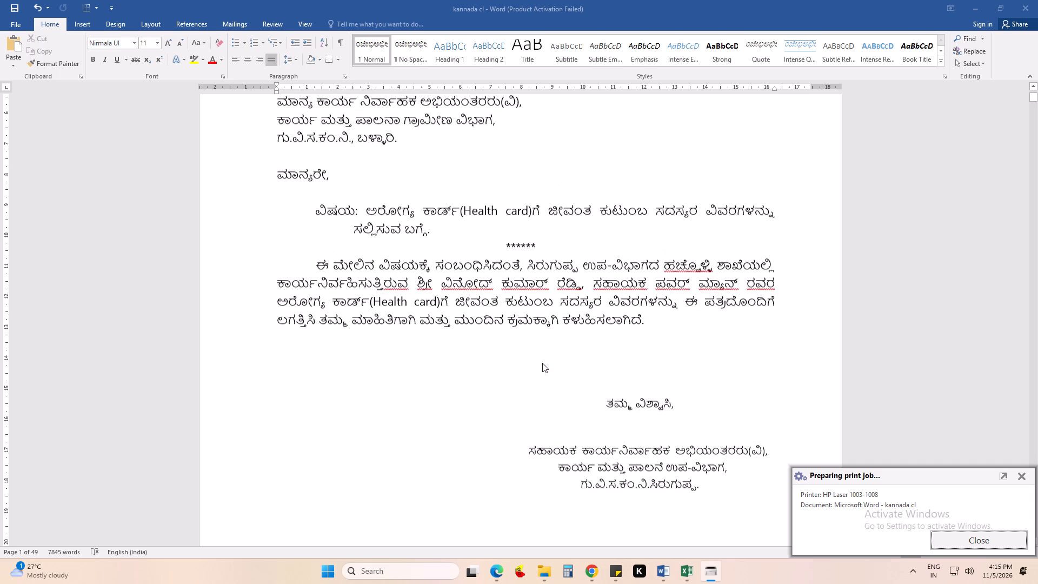
Review the Health card letter on page 1, from the letterhead through the body paragraph to the signature block.
{"action": "scroll", "coordinate": [542, 363], "scroll_direction": "up", "scroll_amount": 4}
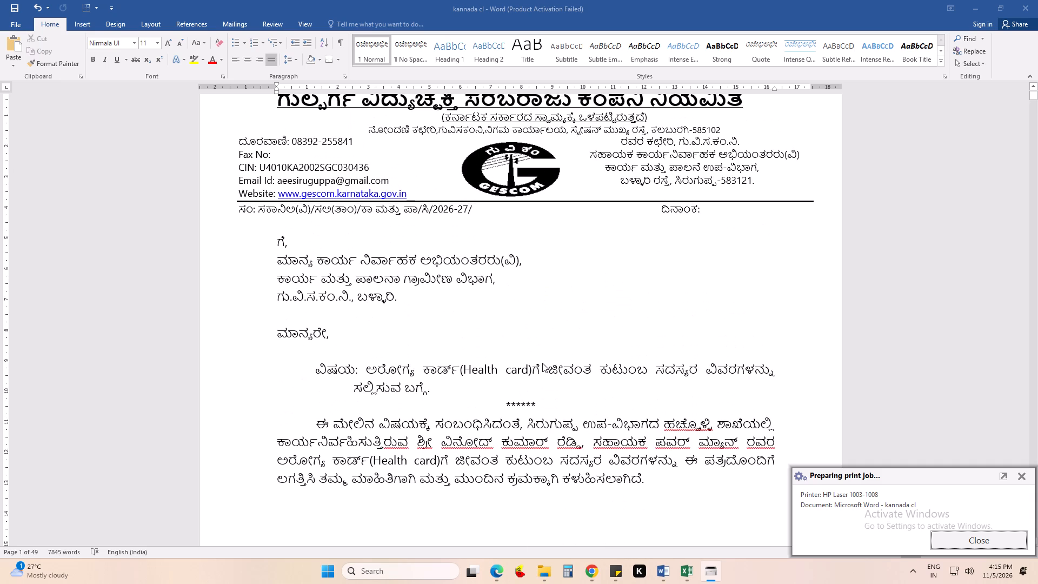
{"action": "scroll", "coordinate": [542, 363], "scroll_direction": "down", "scroll_amount": 5}
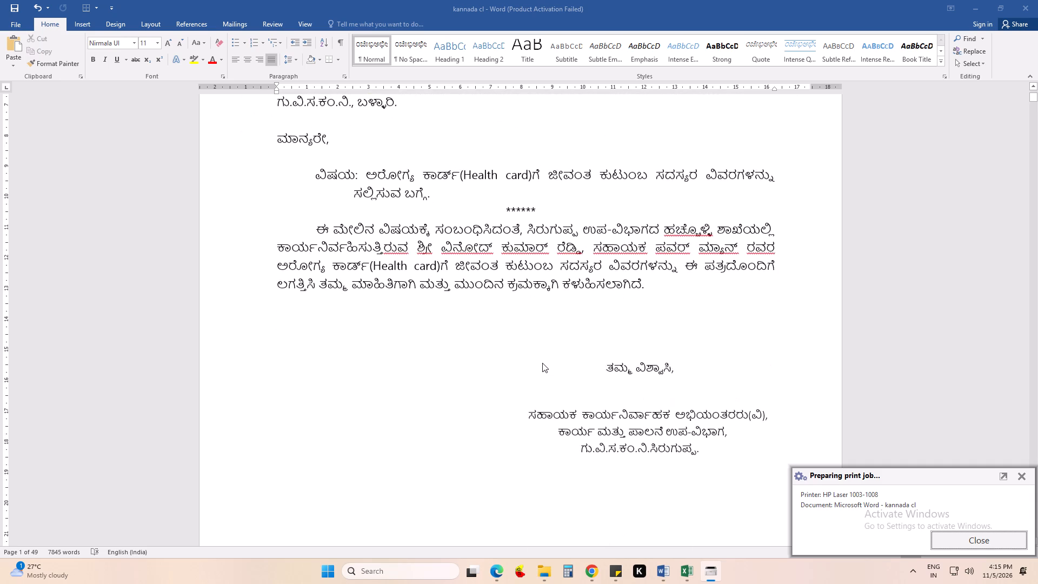
{"action": "scroll", "coordinate": [542, 363], "scroll_direction": "down", "scroll_amount": 5}
{"action": "scroll", "coordinate": [542, 363], "scroll_direction": "up", "scroll_amount": 11}
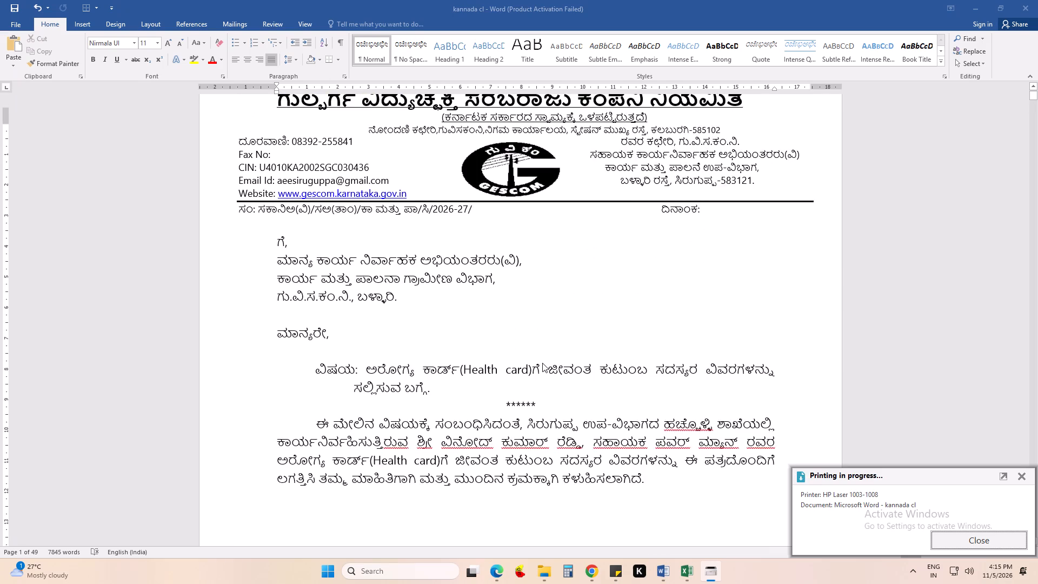
{"action": "scroll", "coordinate": [542, 363], "scroll_direction": "up", "scroll_amount": 1}
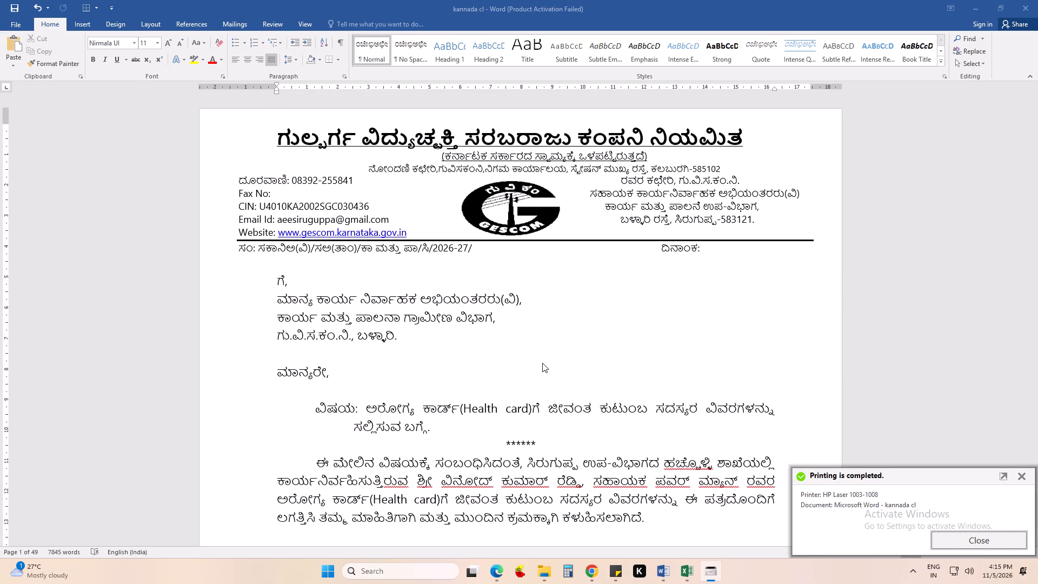
{"action": "scroll", "coordinate": [669, 266], "scroll_direction": "down", "scroll_amount": 4}
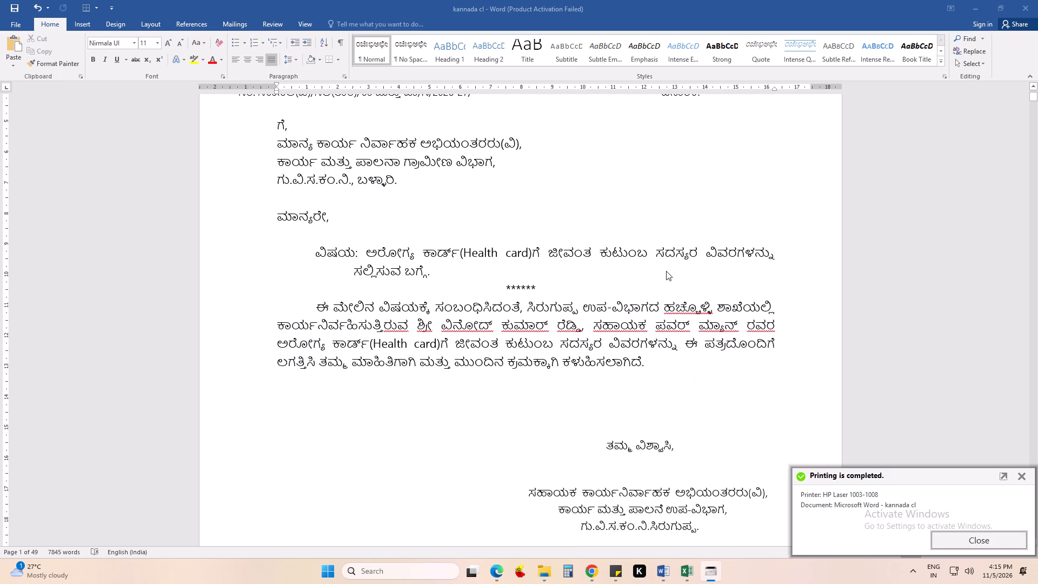
Save the Kannada letter document containing the Health card letter.
{"action": "key", "text": "ctrl+s"}
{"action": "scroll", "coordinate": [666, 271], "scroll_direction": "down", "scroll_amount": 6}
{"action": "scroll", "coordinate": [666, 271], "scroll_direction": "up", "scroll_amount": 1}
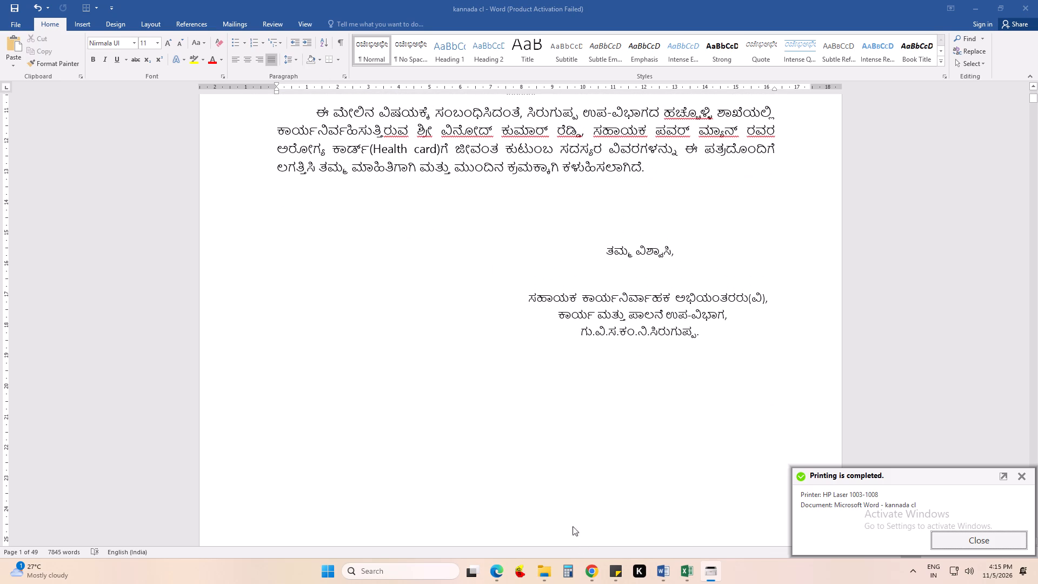